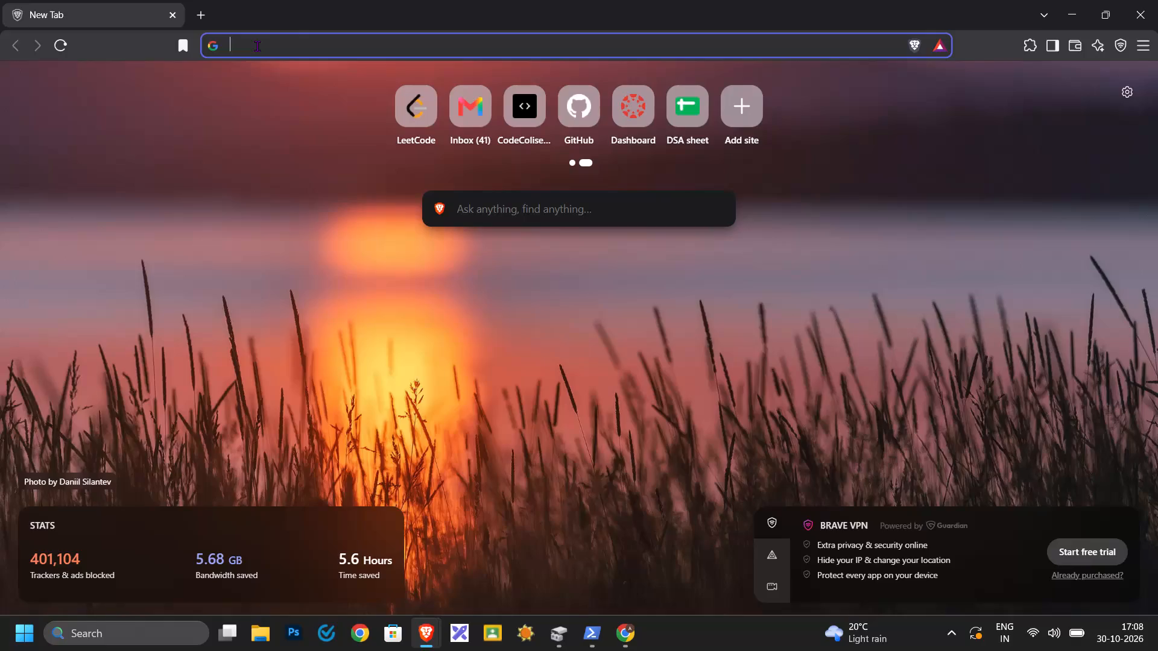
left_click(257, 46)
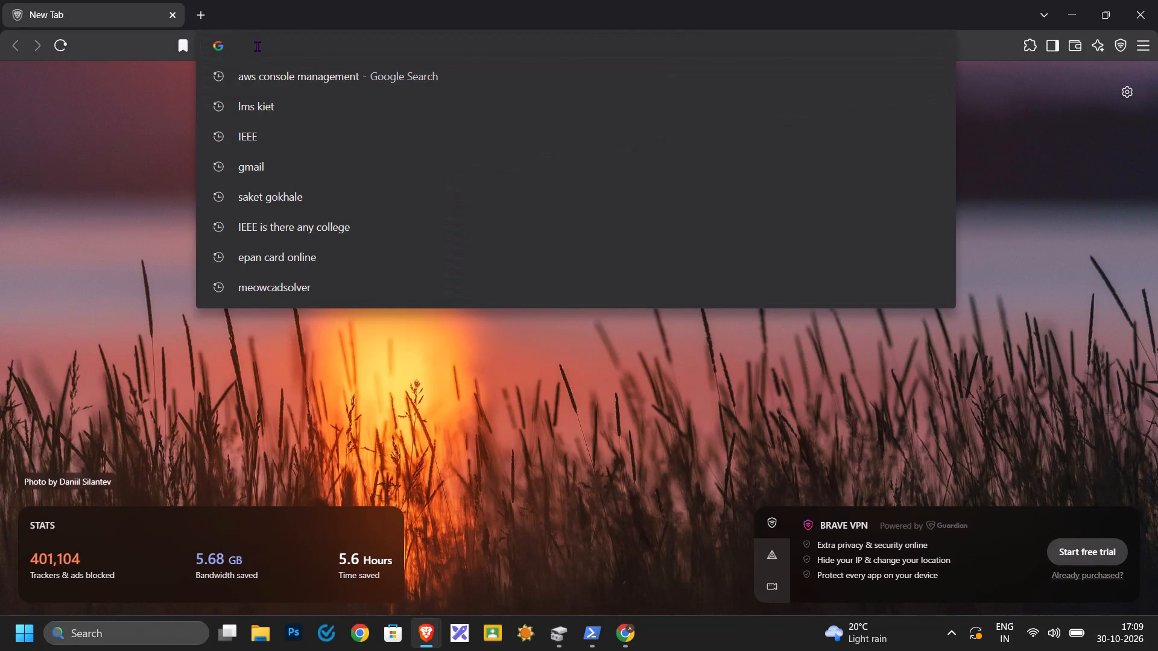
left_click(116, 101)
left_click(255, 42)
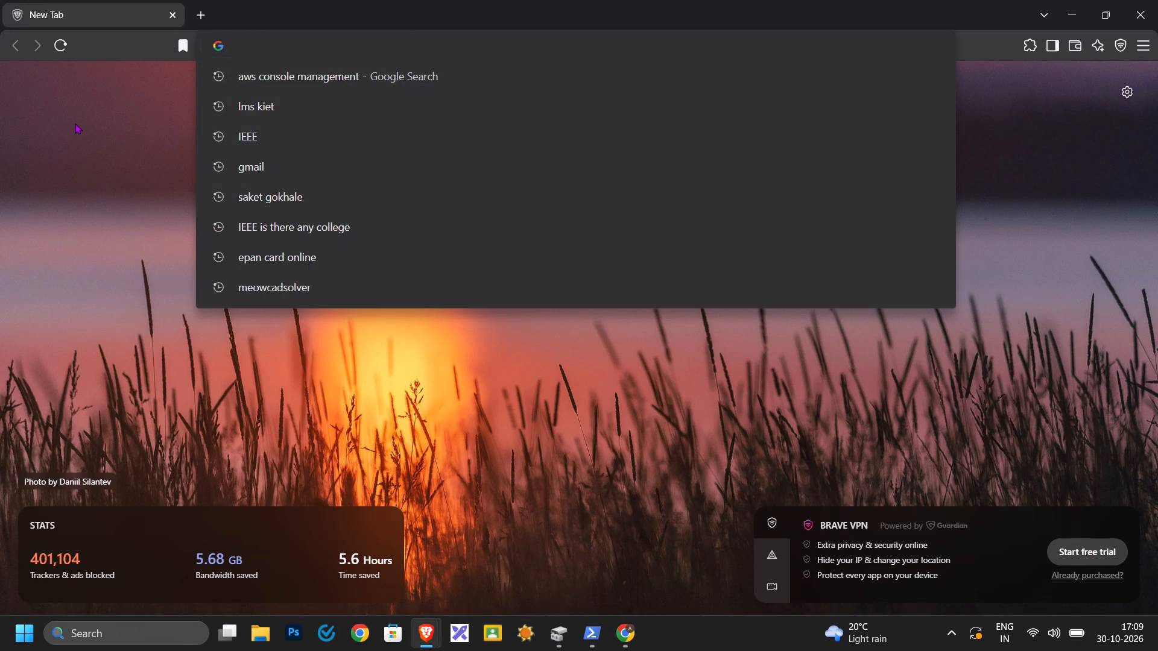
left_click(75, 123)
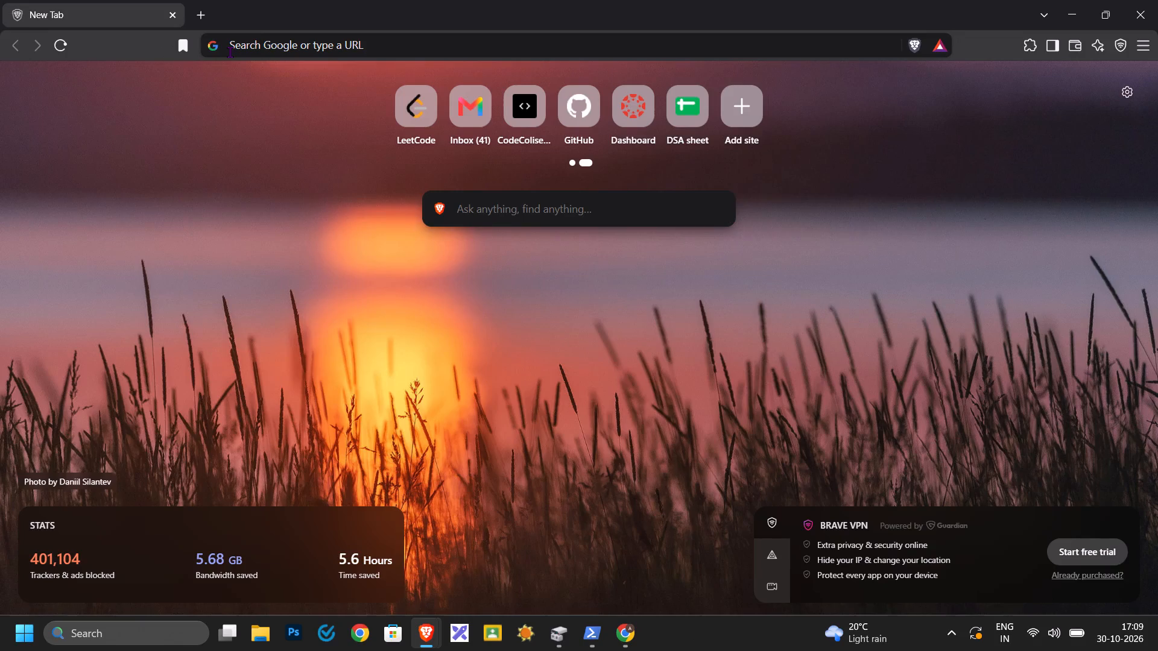
Search the web for "kiet lm" and open the KIET-LMS Moodle site from the results.
left_click(230, 52)
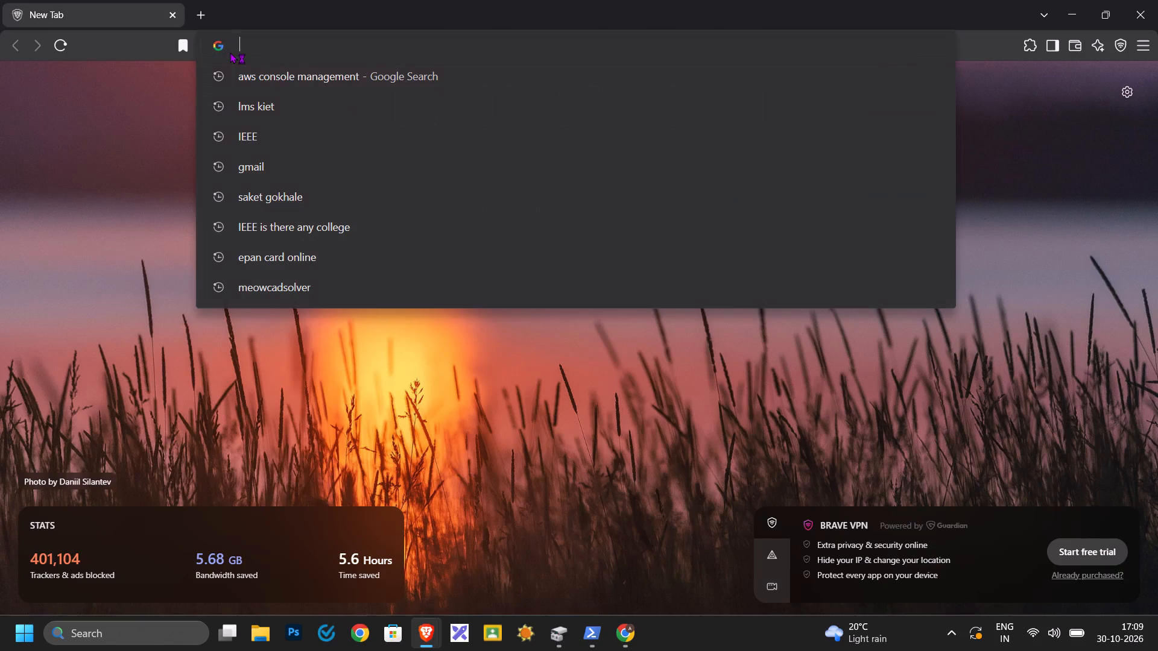
type("kiet")
key("space")
type("lm")
key("Return")
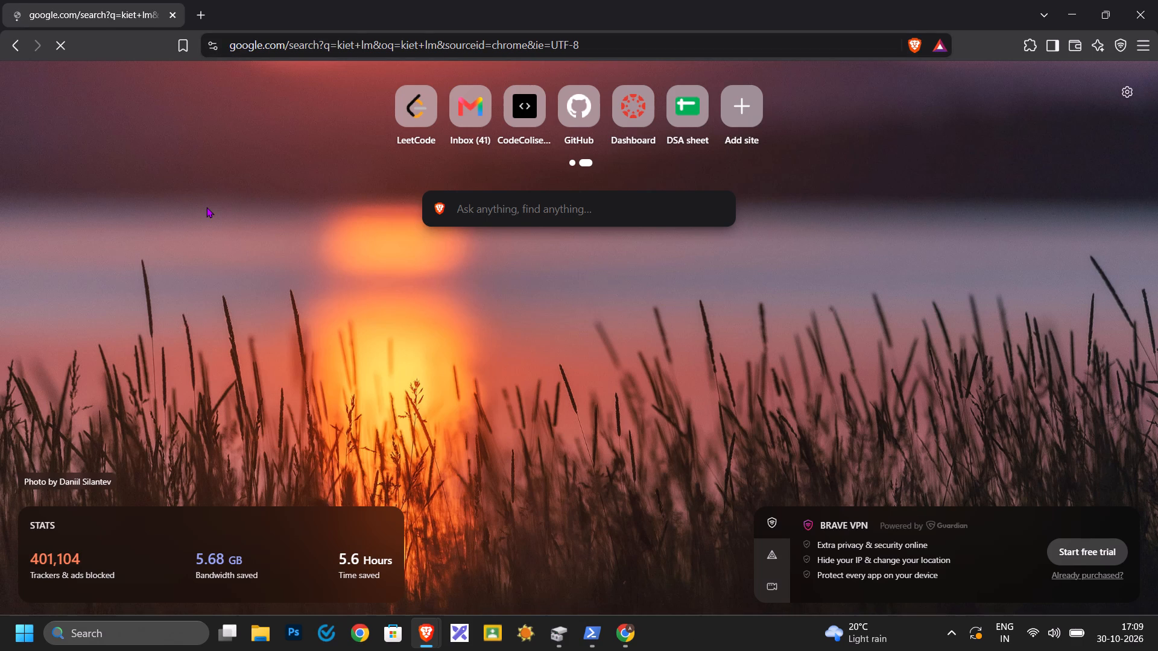
left_click(214, 273)
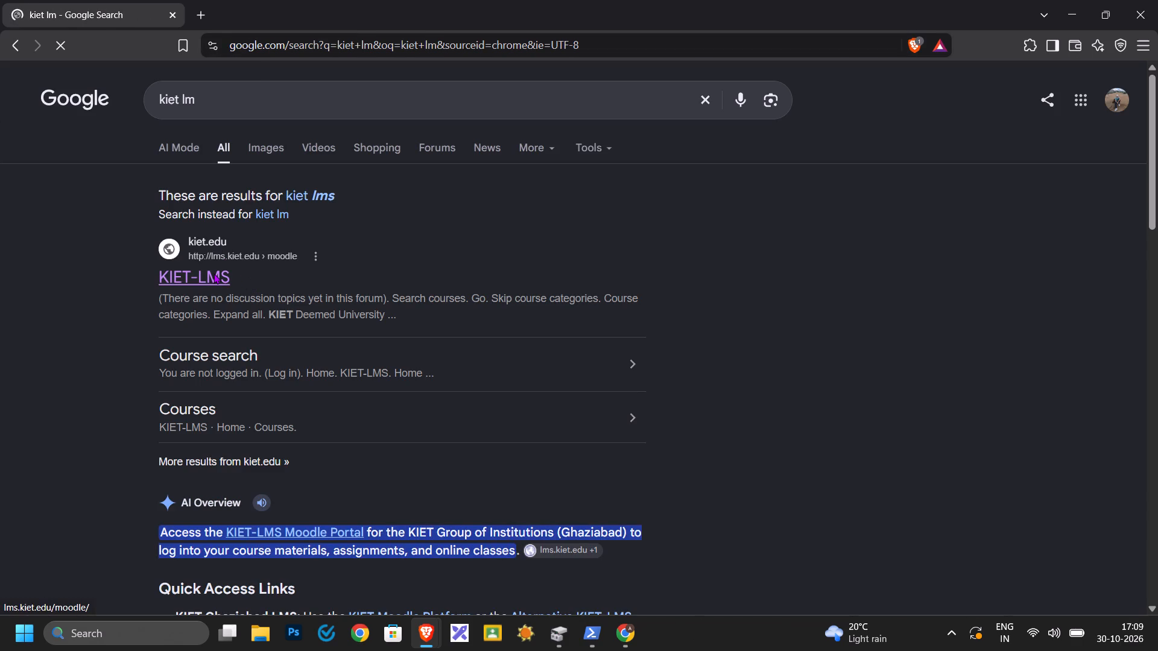
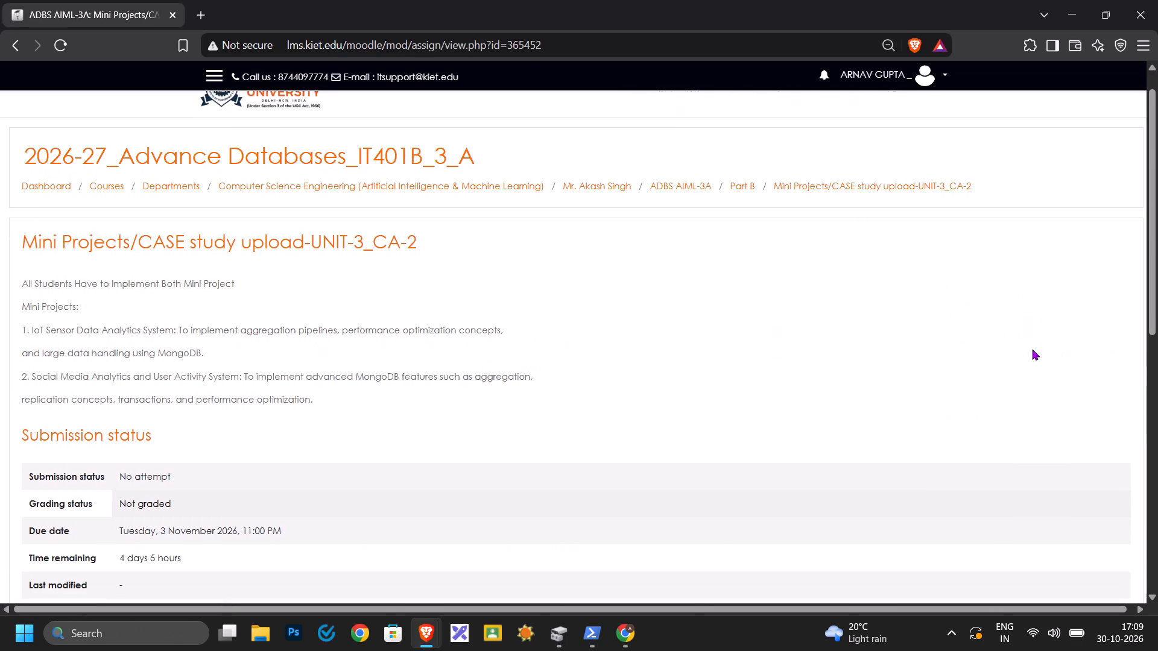
Review the project descriptions and submission status of the Mini Projects/CASE study upload-UNIT-3_CA-2 assignment.
scroll(1032, 349, "down", 2)
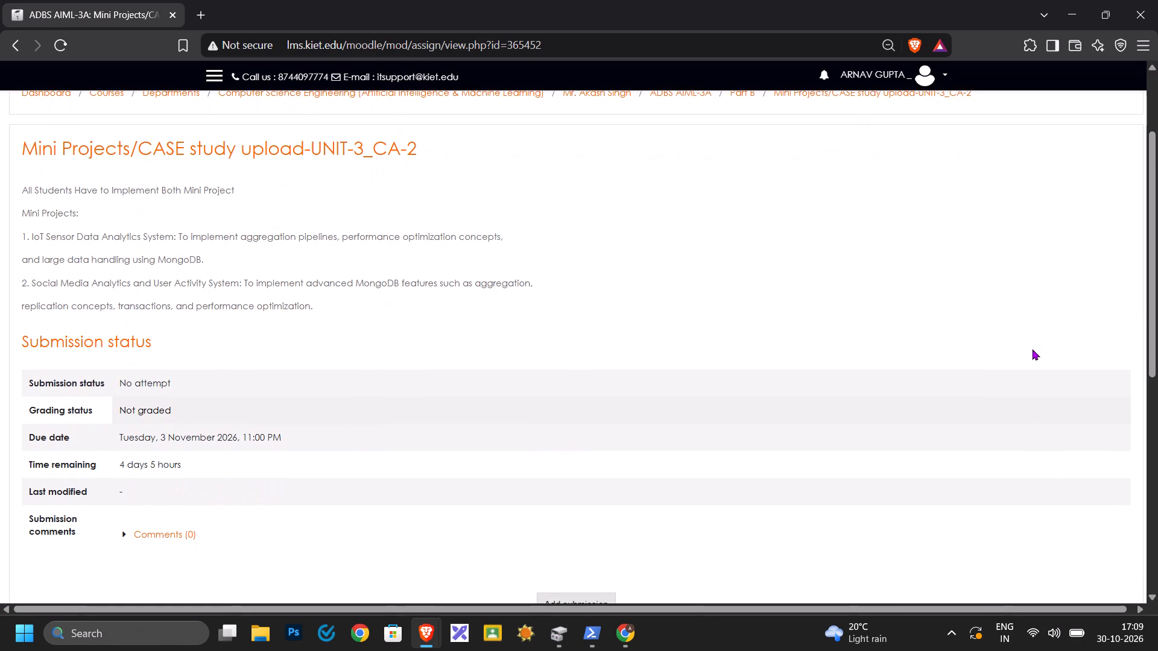
scroll(1032, 349, "down", 1)
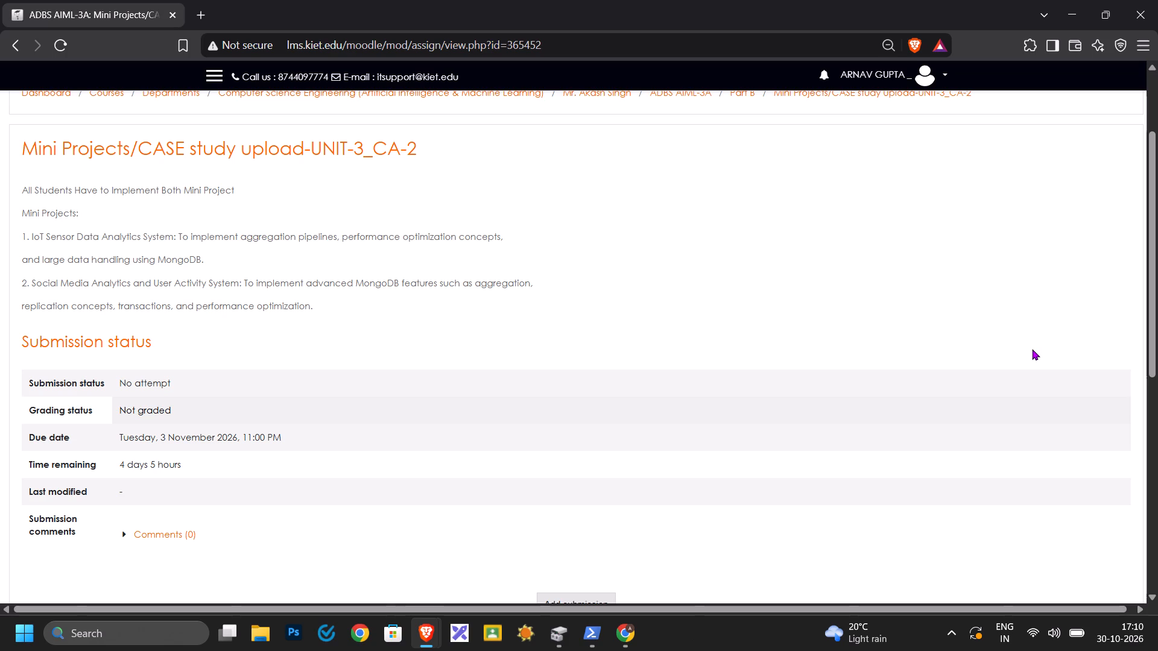
scroll(773, 353, "up", 2)
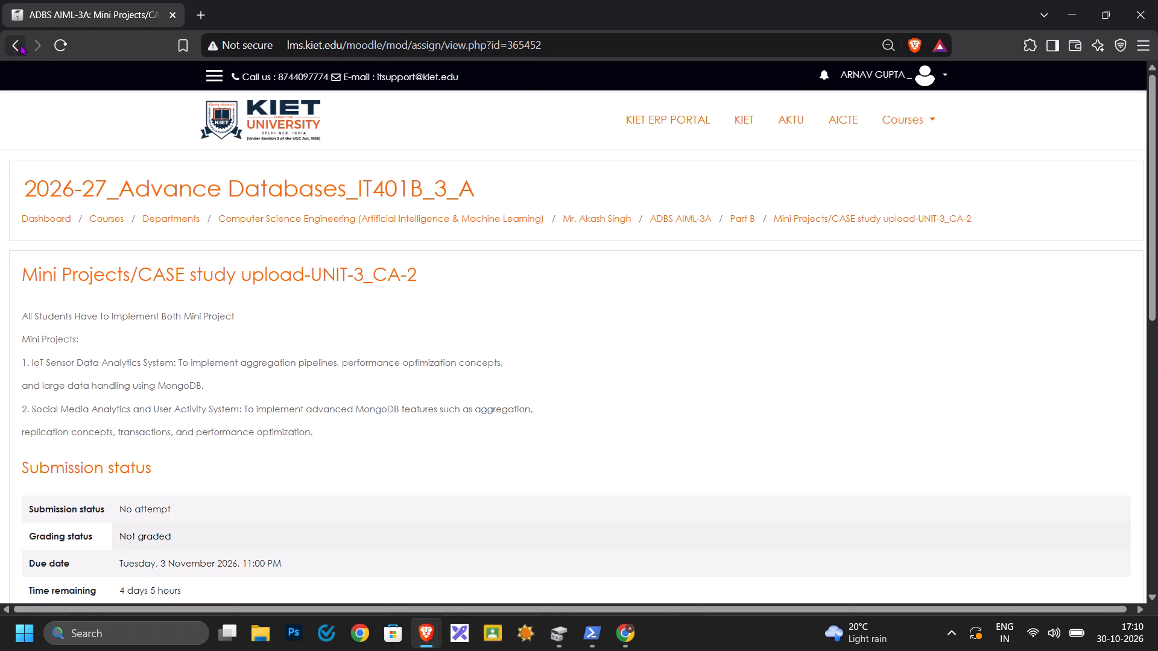
Return to the dashboard and open the 2026-27_Advance Databases_IT401B_3_A course from the recently accessed courses.
left_click(20, 45)
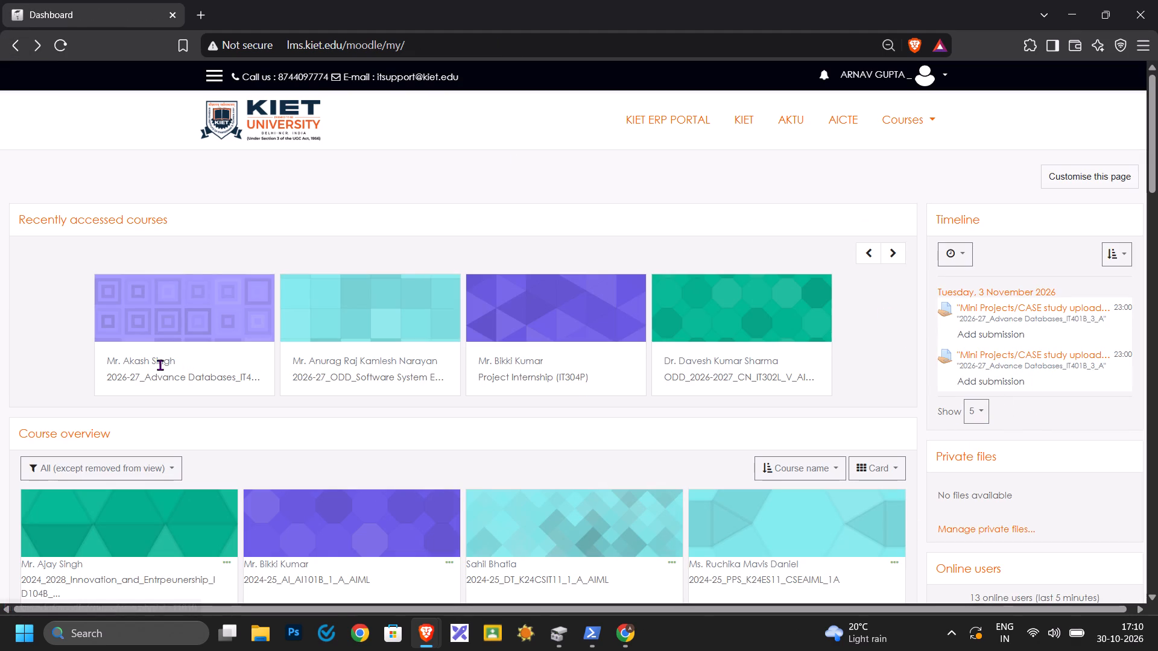
left_click(171, 377)
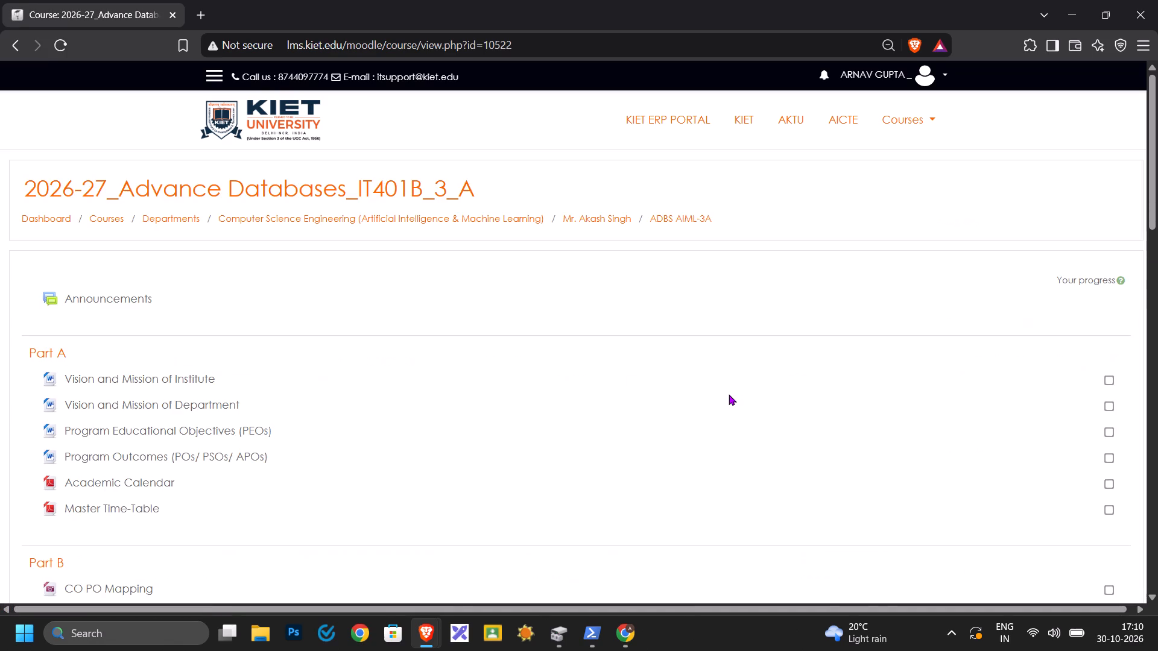
Examine the Advance Databases course contents, including the mini project uploads, assignments and lab submissions and their completion marks.
scroll(729, 394, "down", 4)
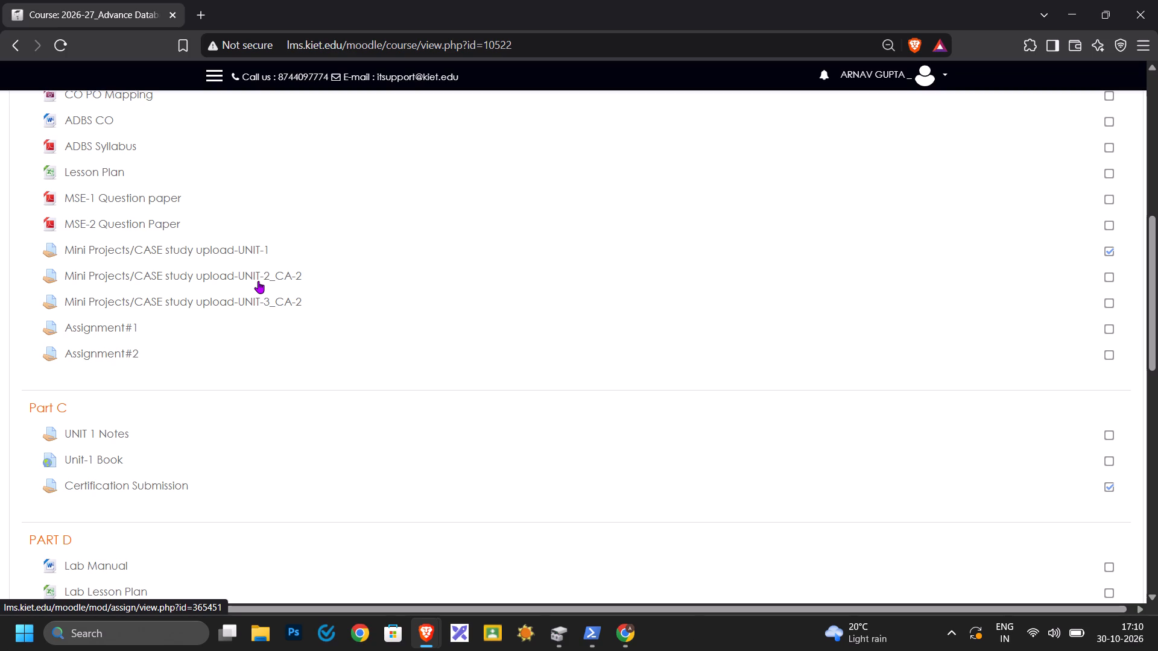
scroll(328, 257, "up", 1)
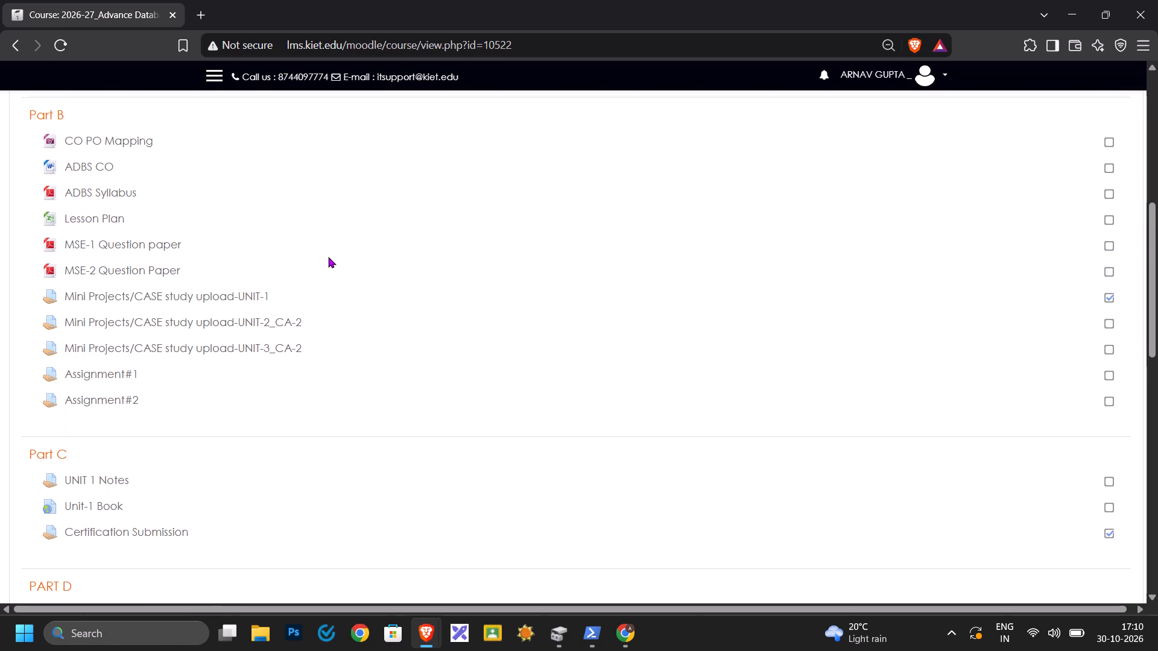
scroll(328, 257, "up", 1)
scroll(328, 257, "down", 1)
scroll(328, 257, "up", 1)
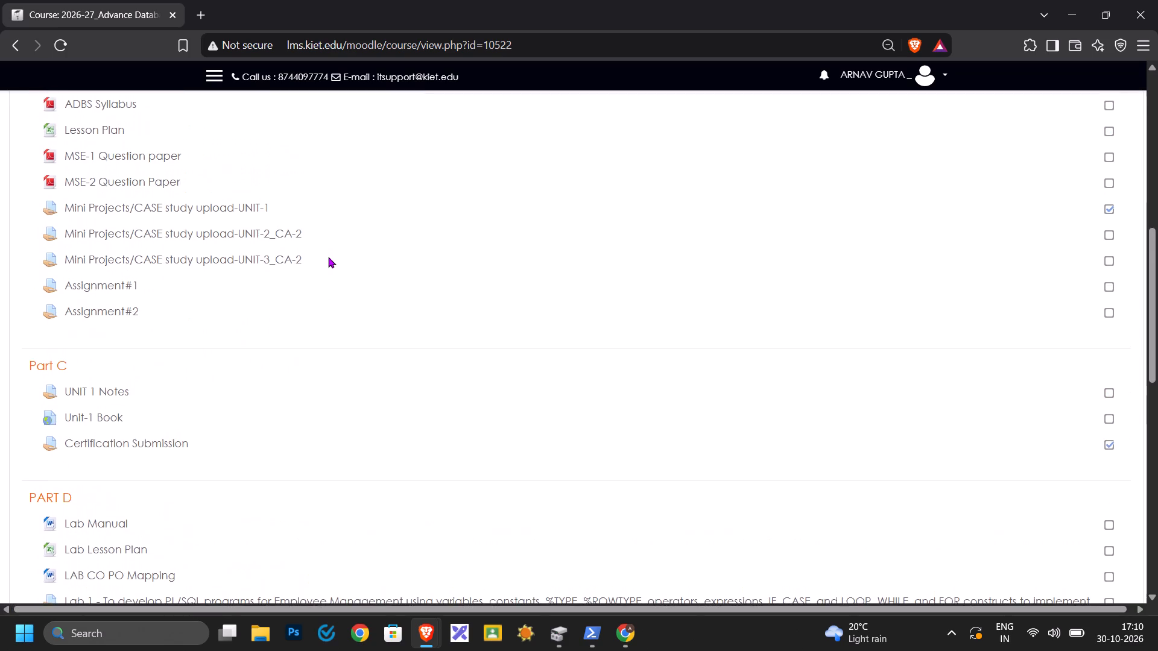
scroll(328, 257, "up", 1)
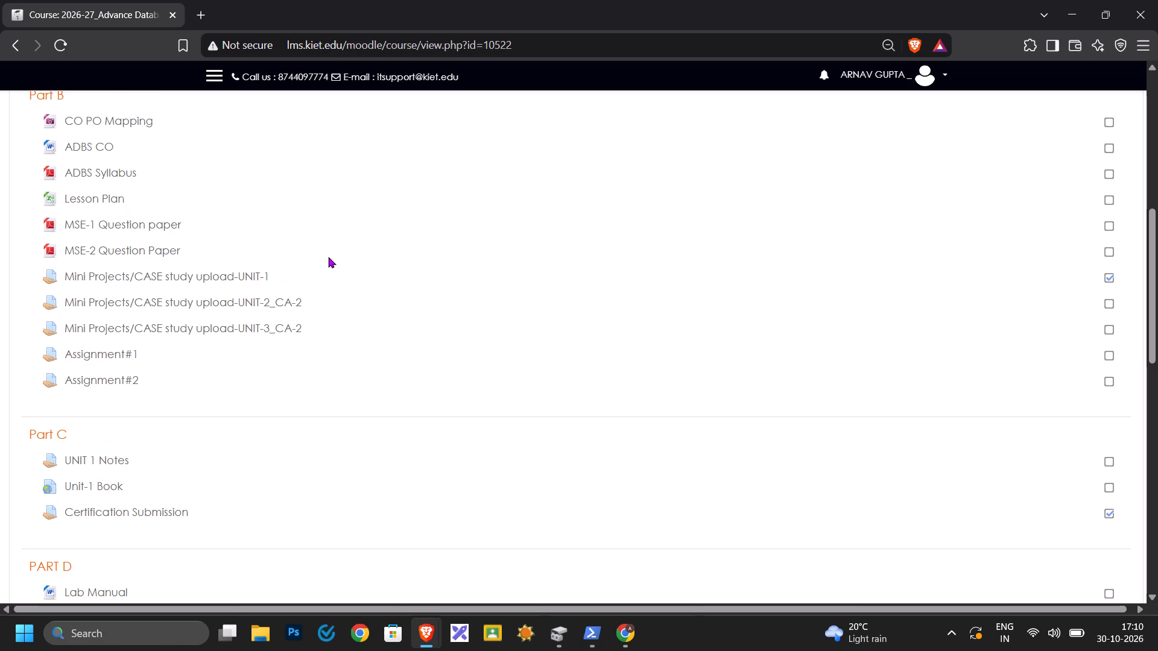
scroll(328, 257, "down", 4)
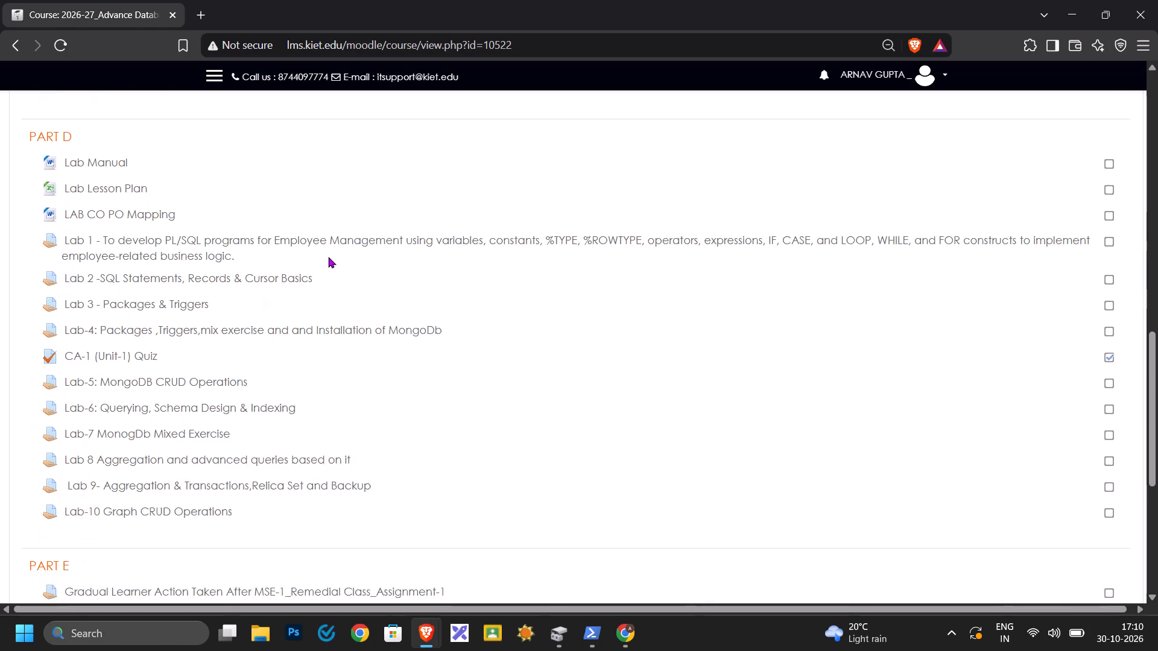
scroll(328, 257, "up", 6)
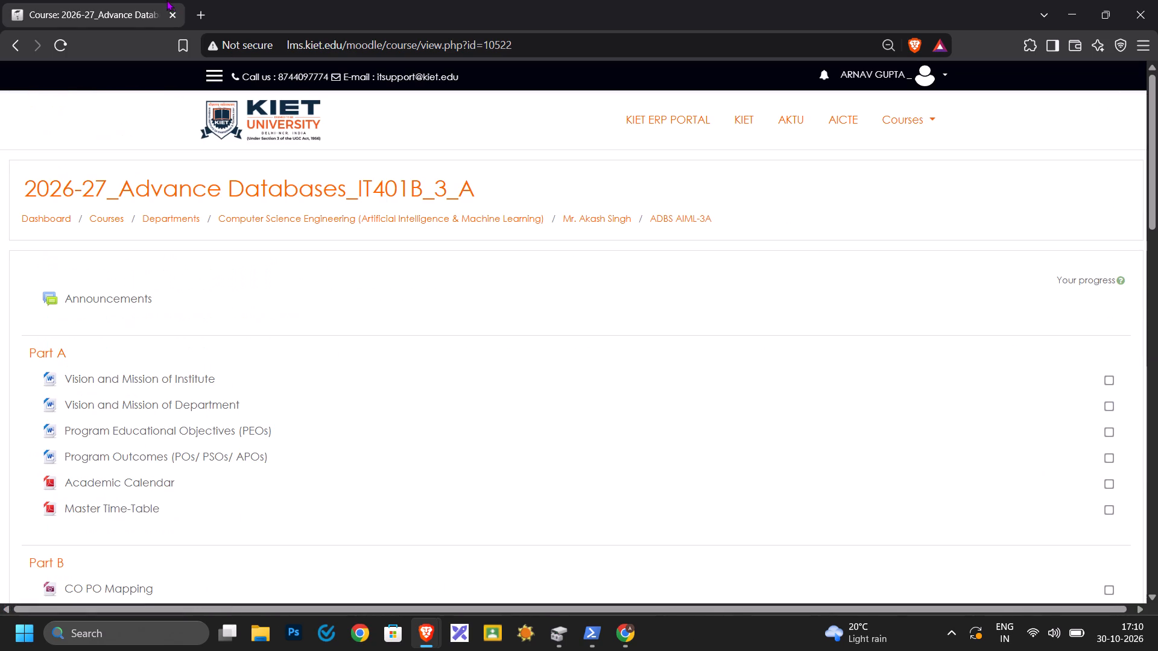
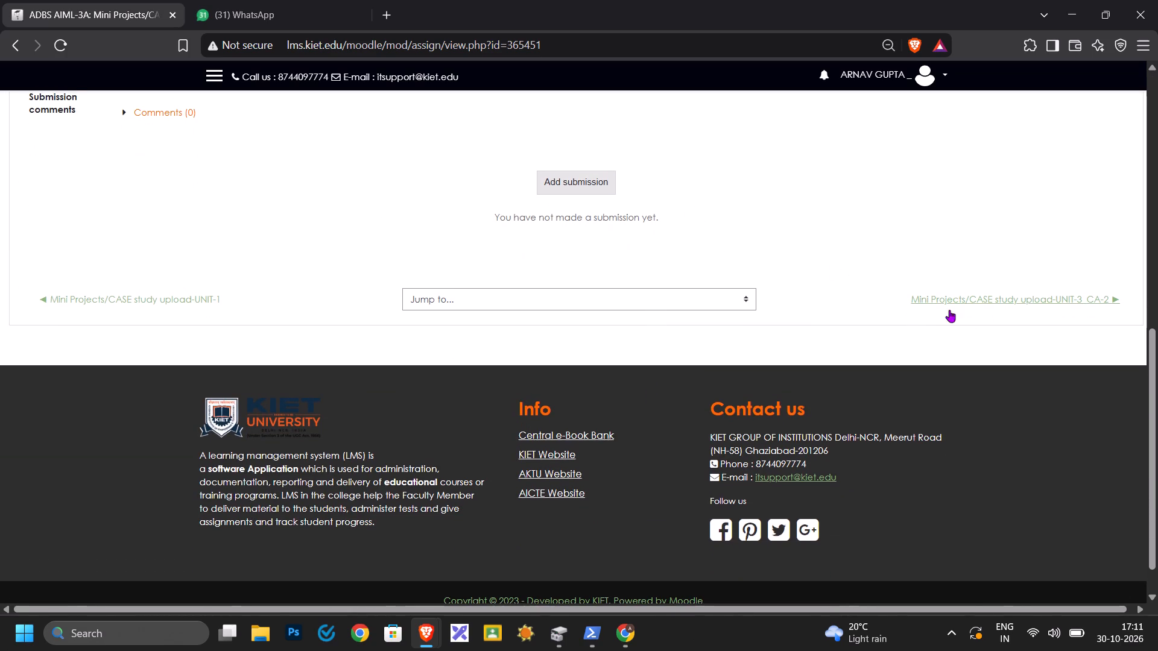
Open the next course activity, the Mini Projects/CASE study upload-UNIT-3_CA-2 assignment.
left_click(987, 300)
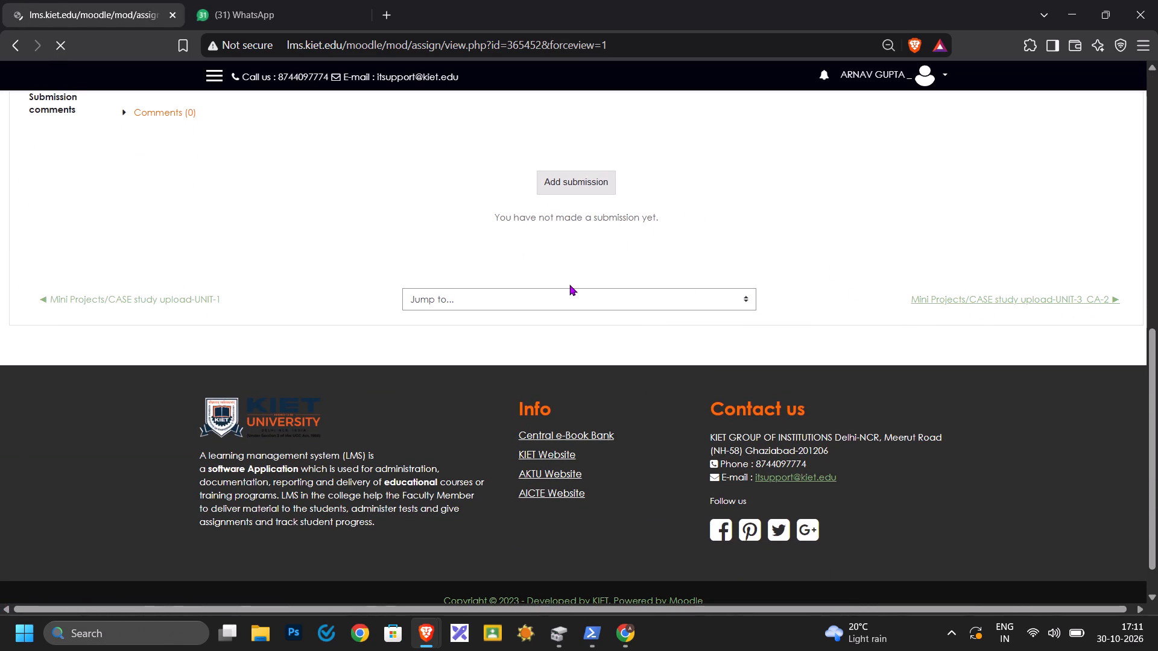
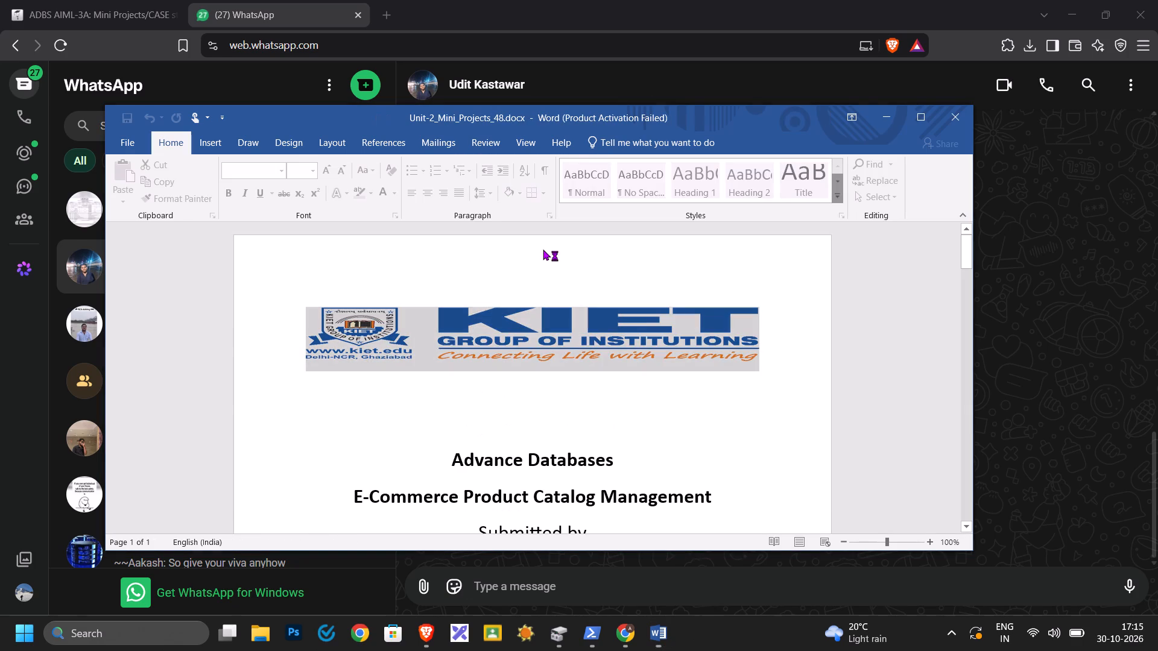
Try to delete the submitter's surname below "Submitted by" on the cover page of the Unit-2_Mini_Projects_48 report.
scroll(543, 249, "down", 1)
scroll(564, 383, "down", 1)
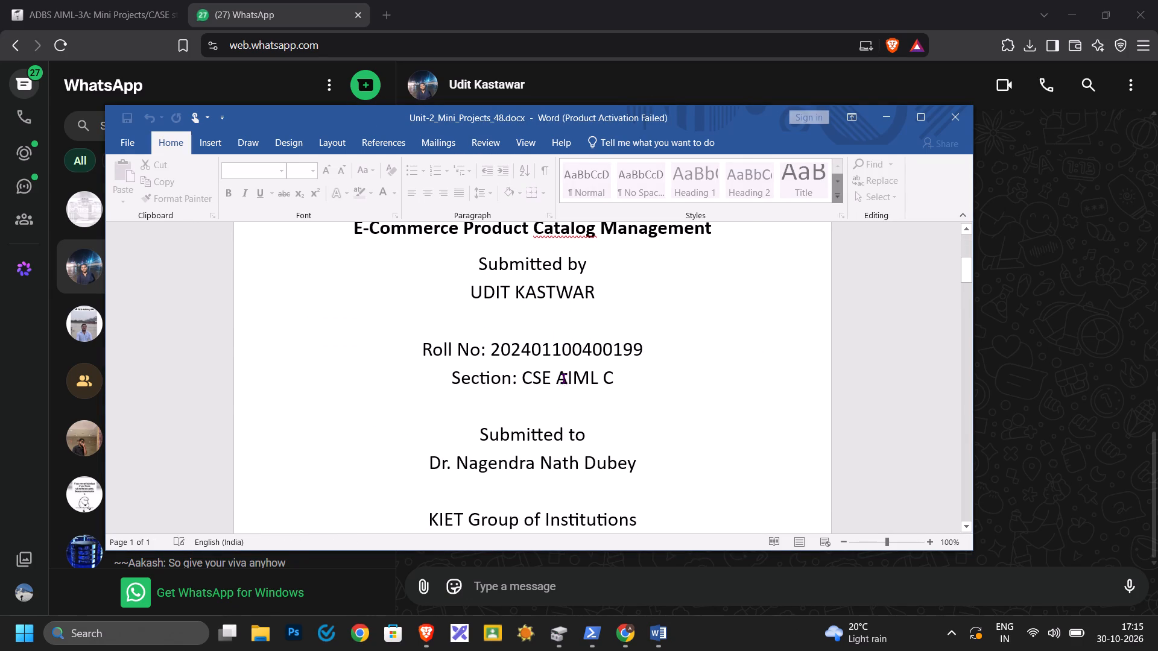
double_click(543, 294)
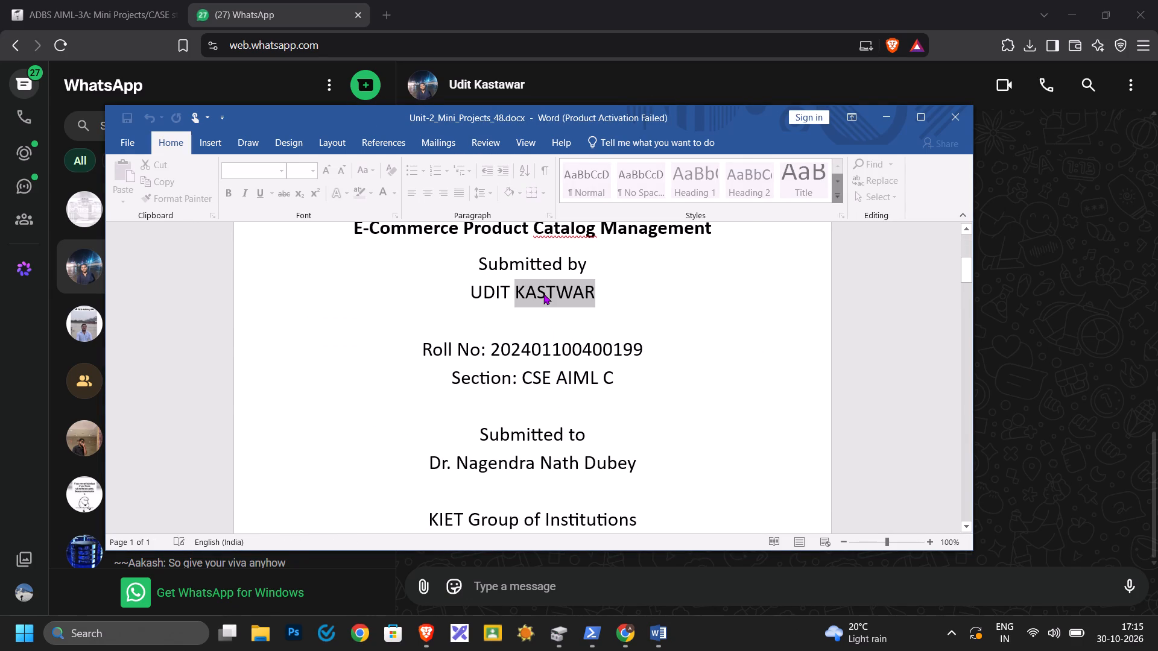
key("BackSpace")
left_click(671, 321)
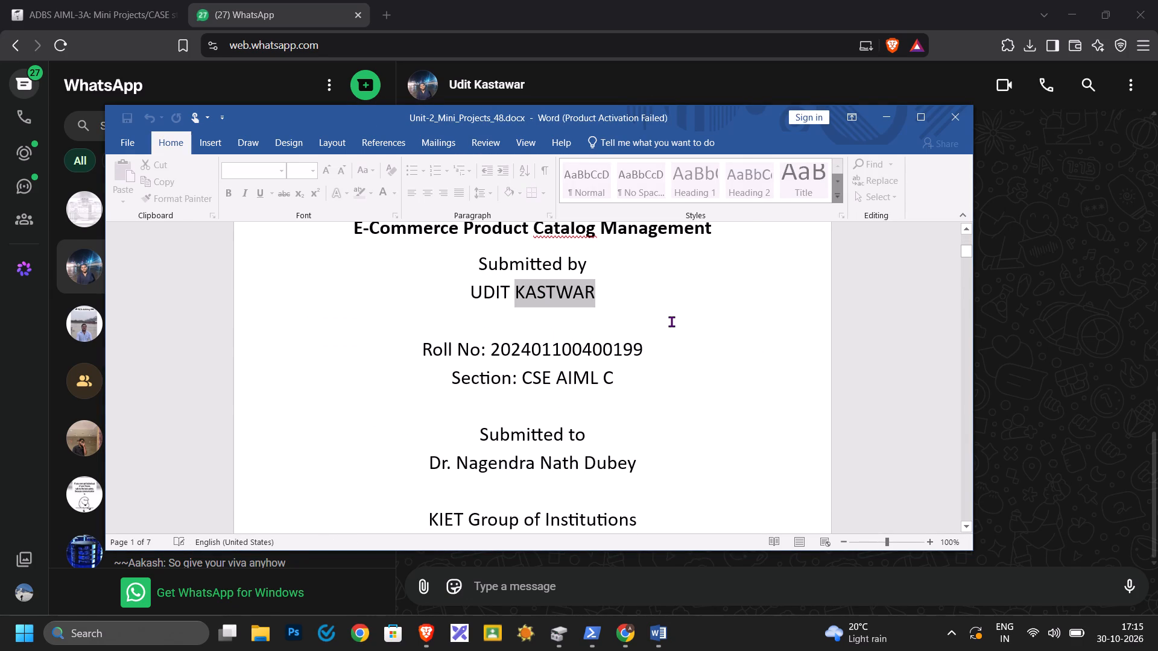
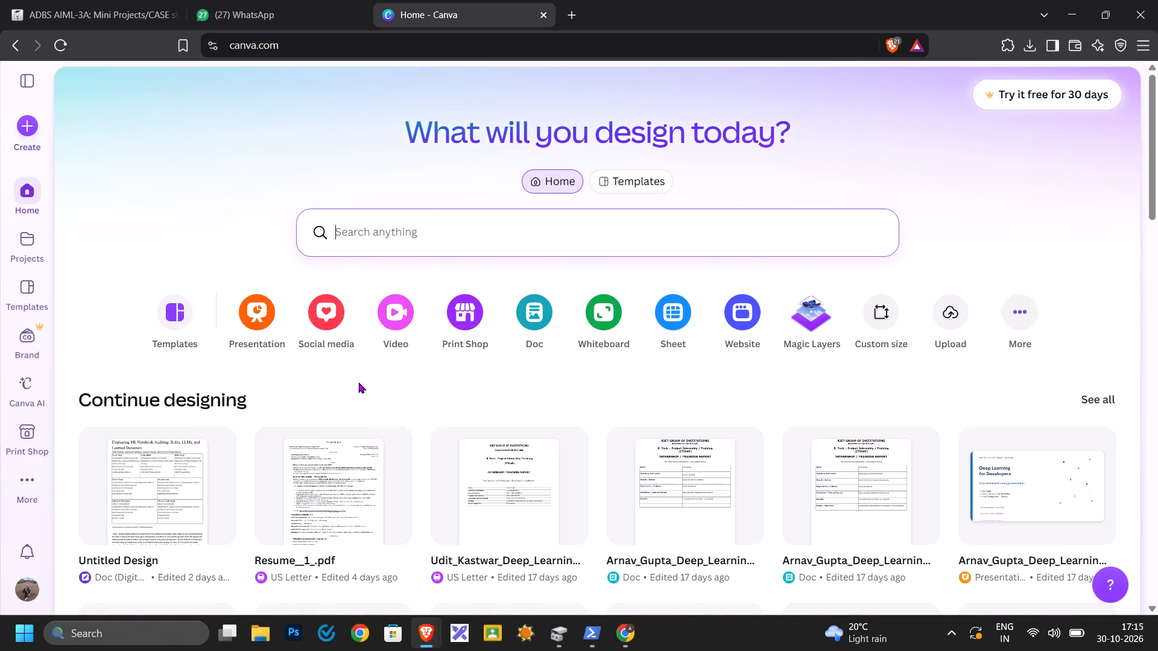
Move the recent Resume__1_.pdf design, the first Untitled Design doc and the US Letter Deep Learning design to the trash.
left_click(394, 444)
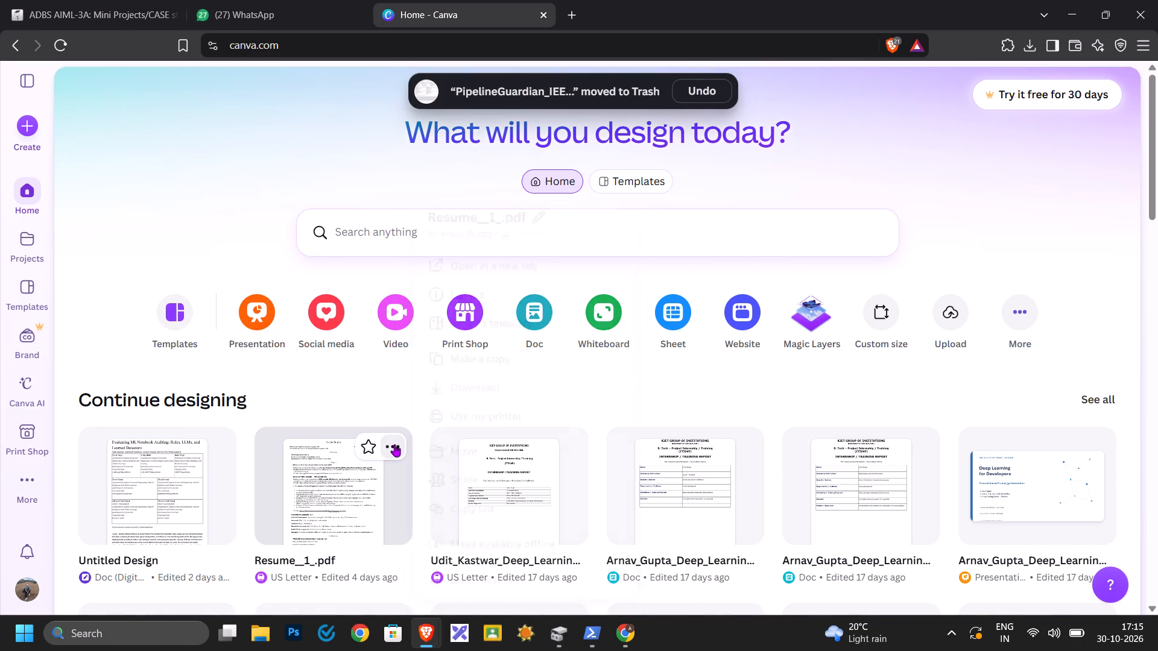
left_click(450, 589)
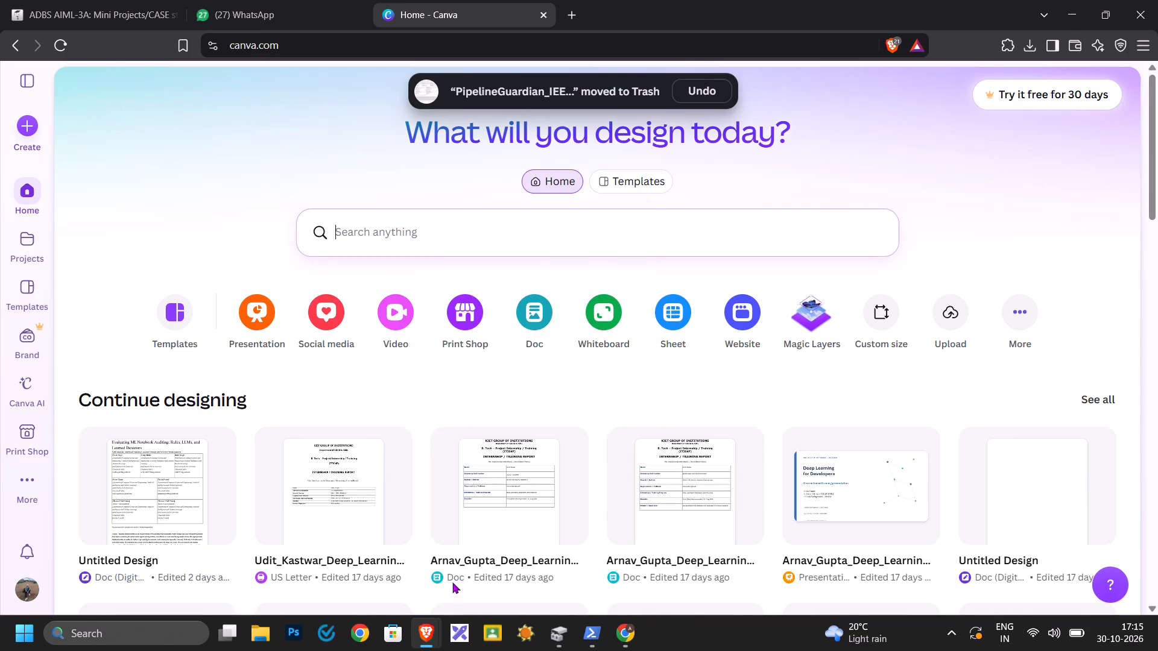
left_click(223, 445)
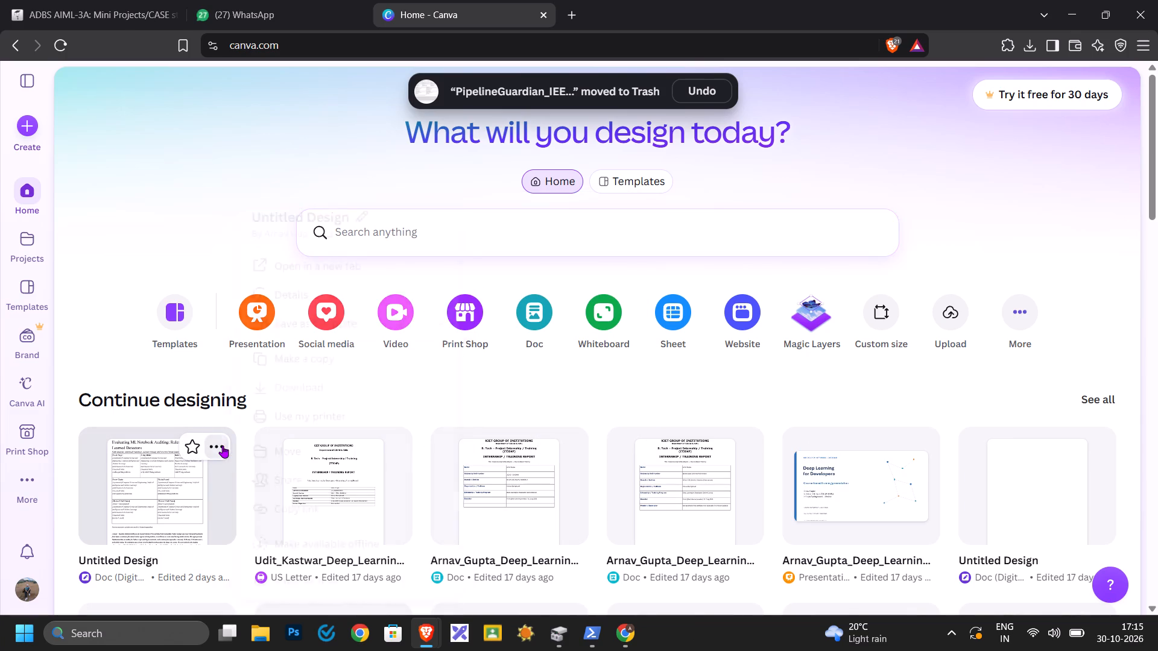
left_click(323, 576)
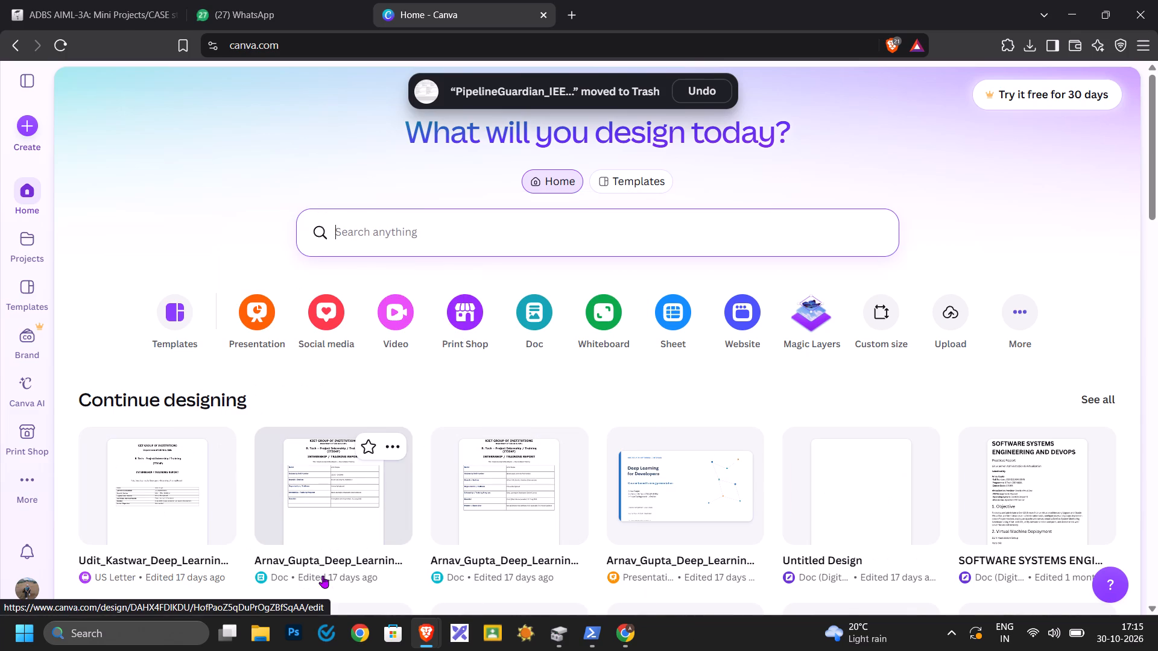
left_click(217, 439)
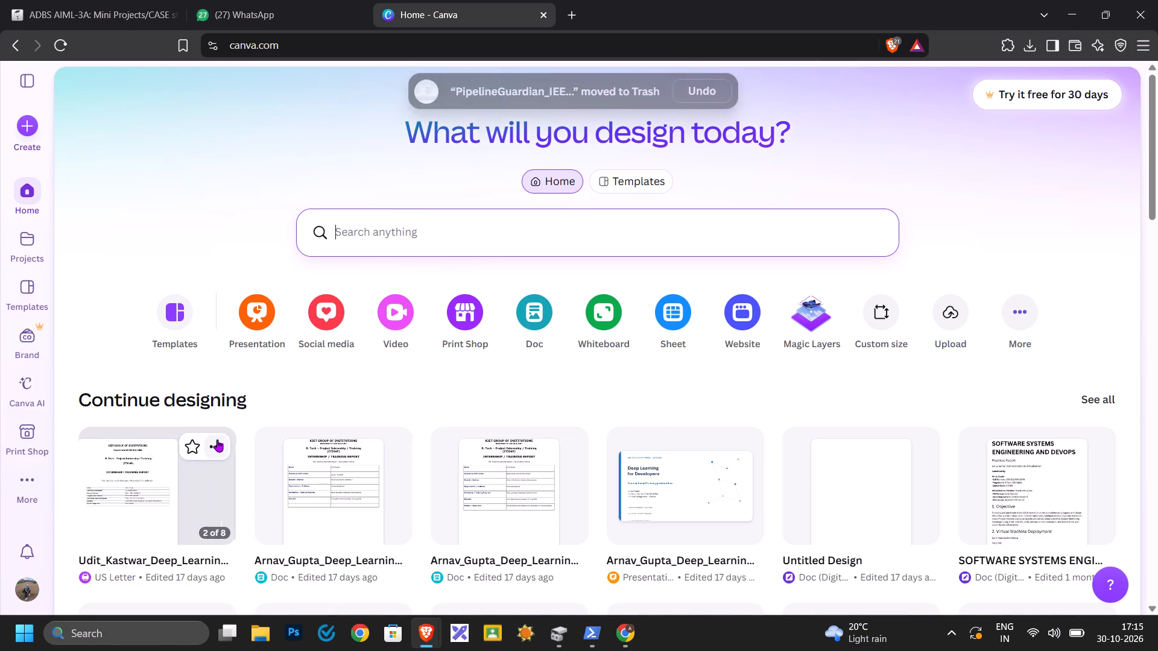
left_click(291, 579)
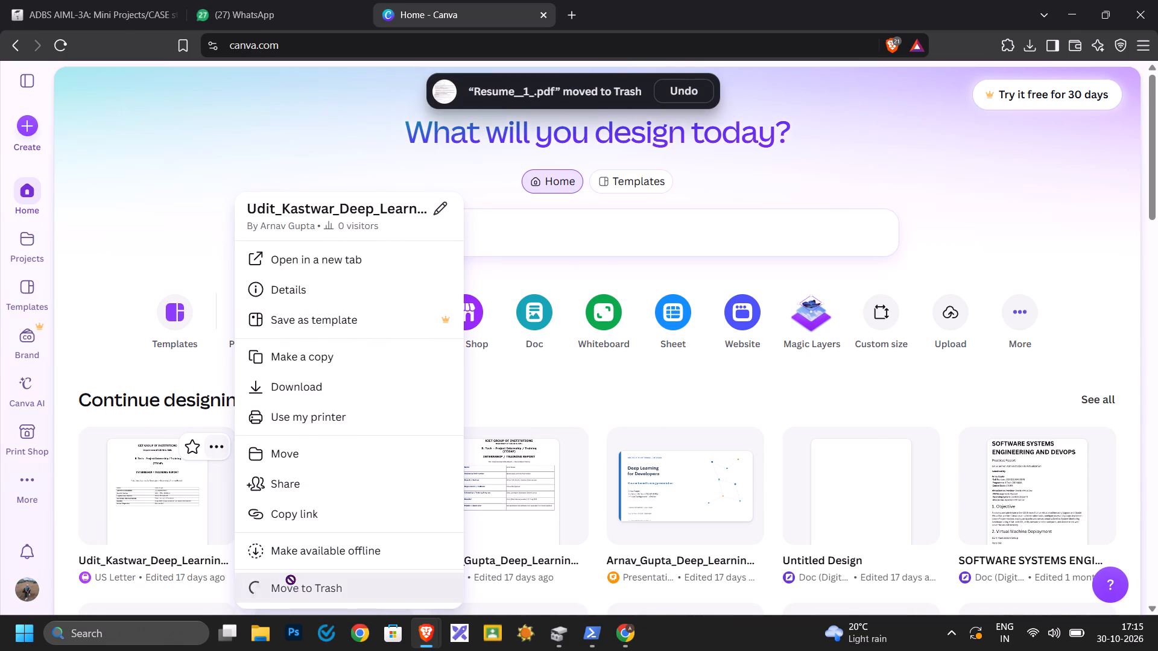
Upload Unit-2_Mini_Projects_48.docx from the Advance Database folder to Canva.
left_click(25, 121)
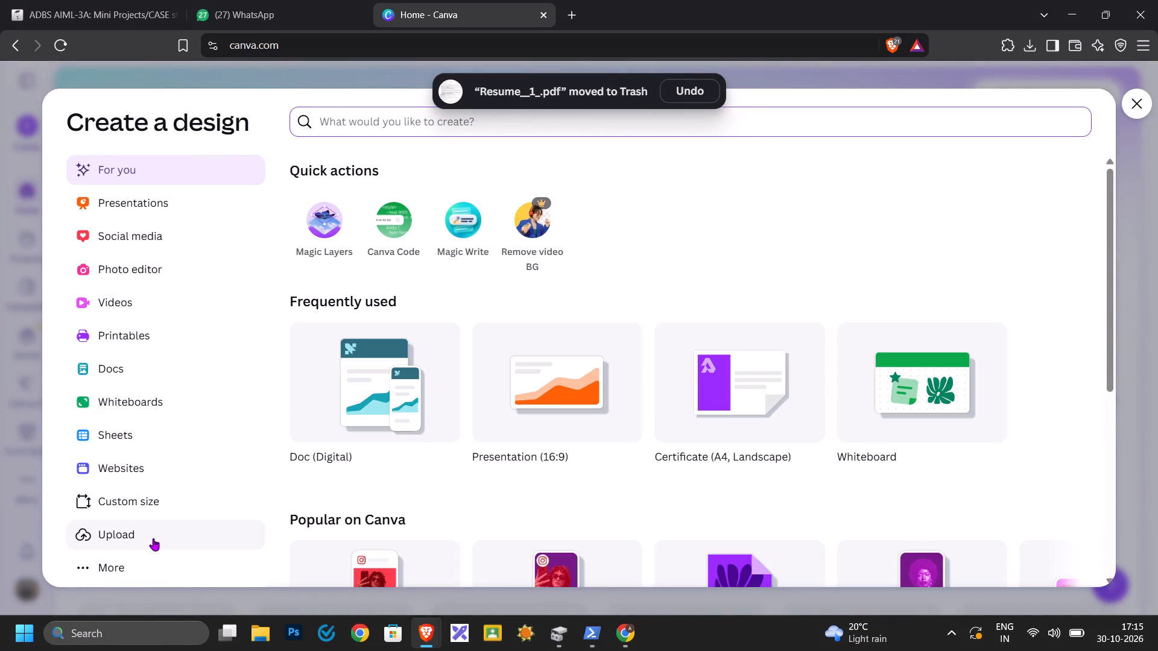
left_click(153, 538)
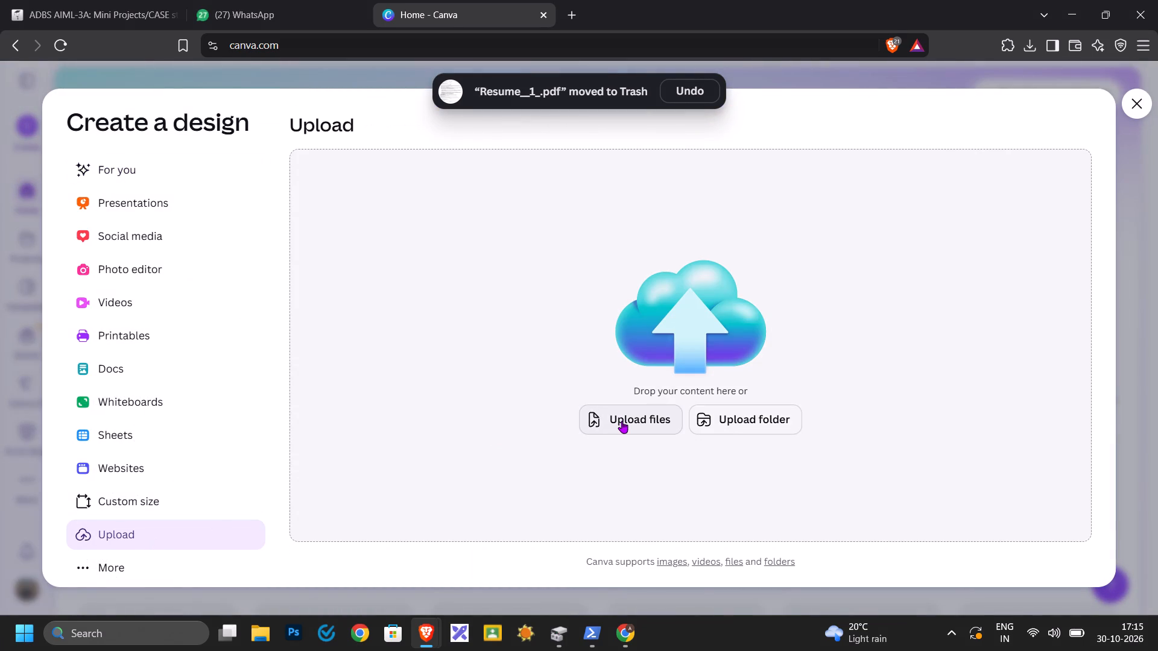
left_click(622, 421)
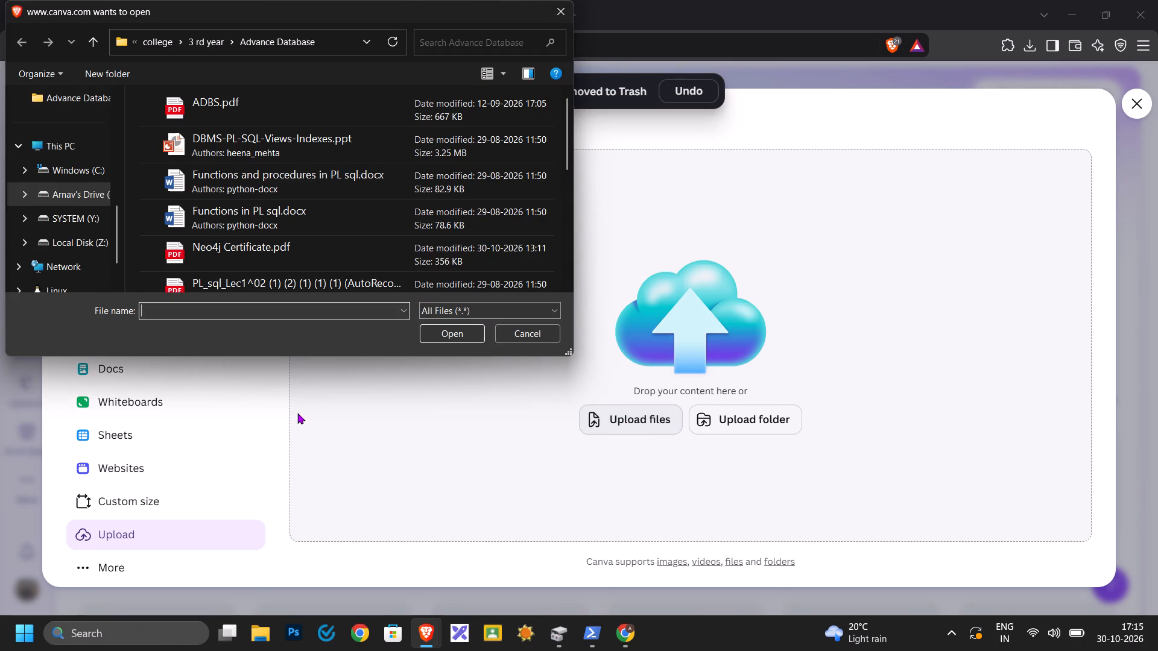
left_click(87, 202)
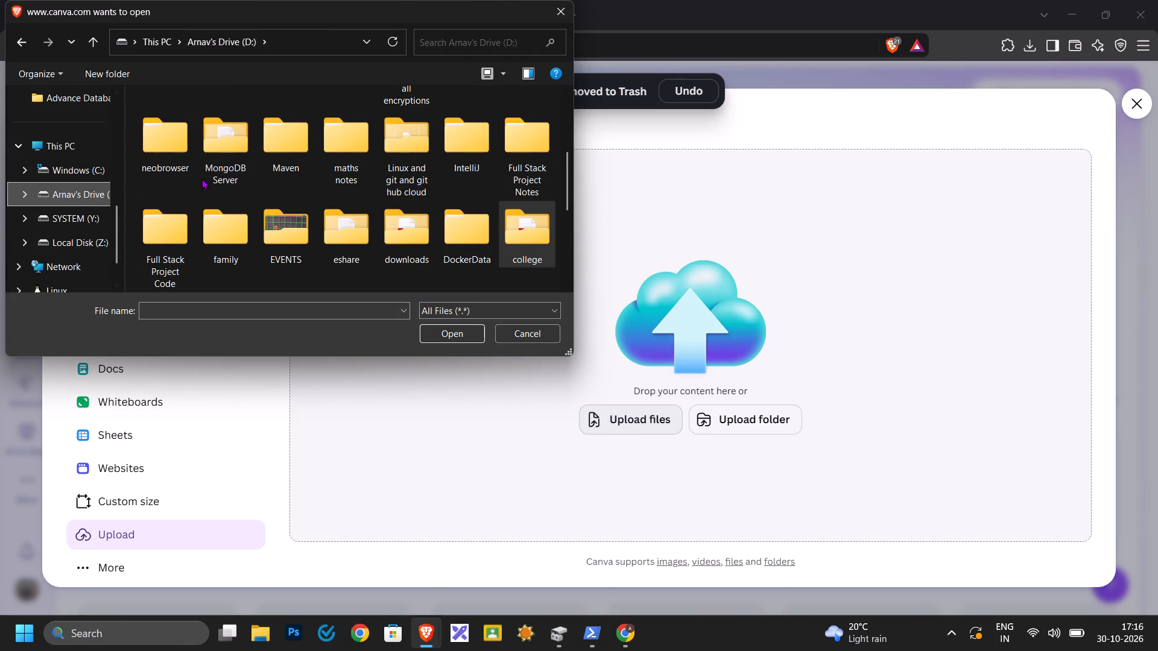
scroll(87, 181, "up", 1)
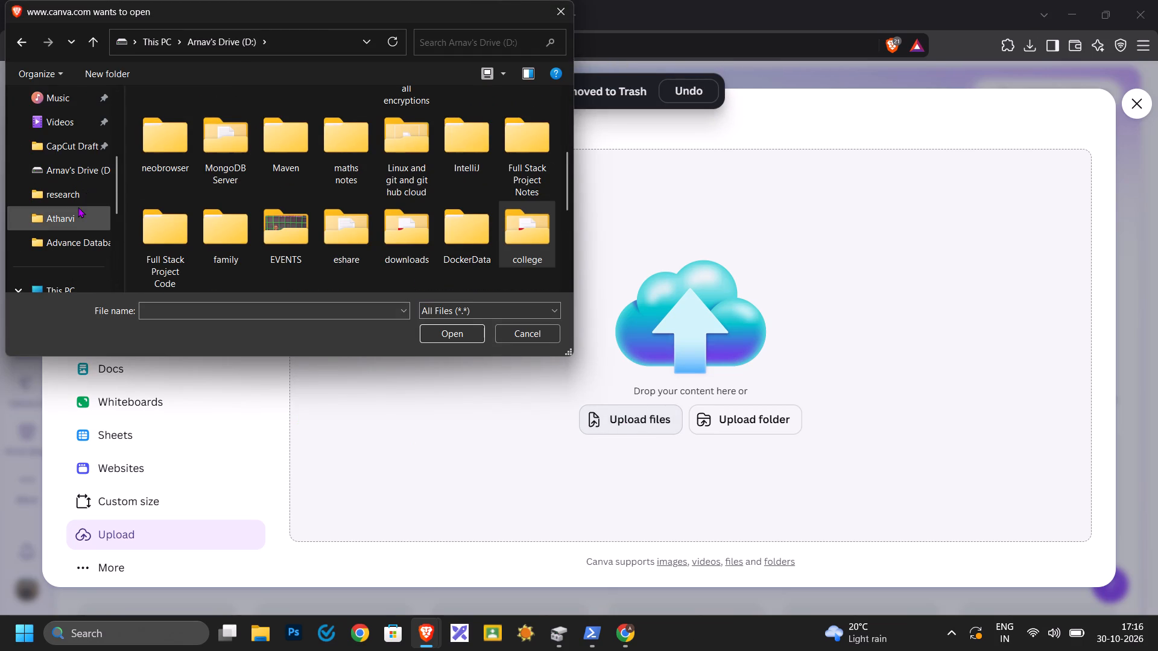
left_click(80, 169)
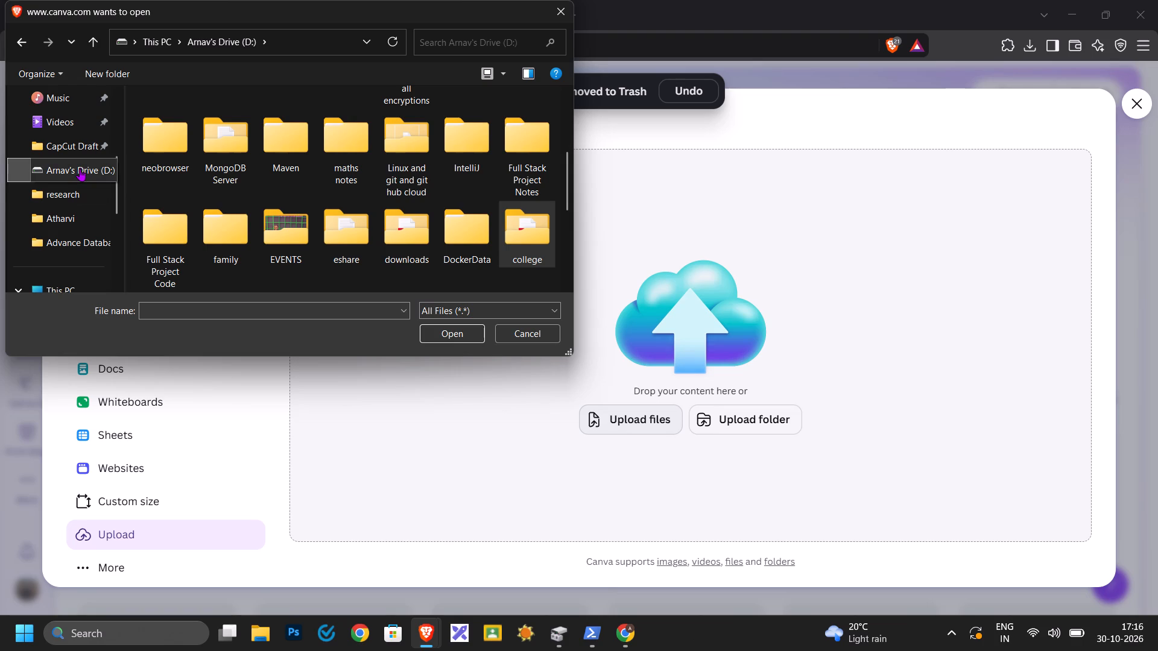
left_click(79, 244)
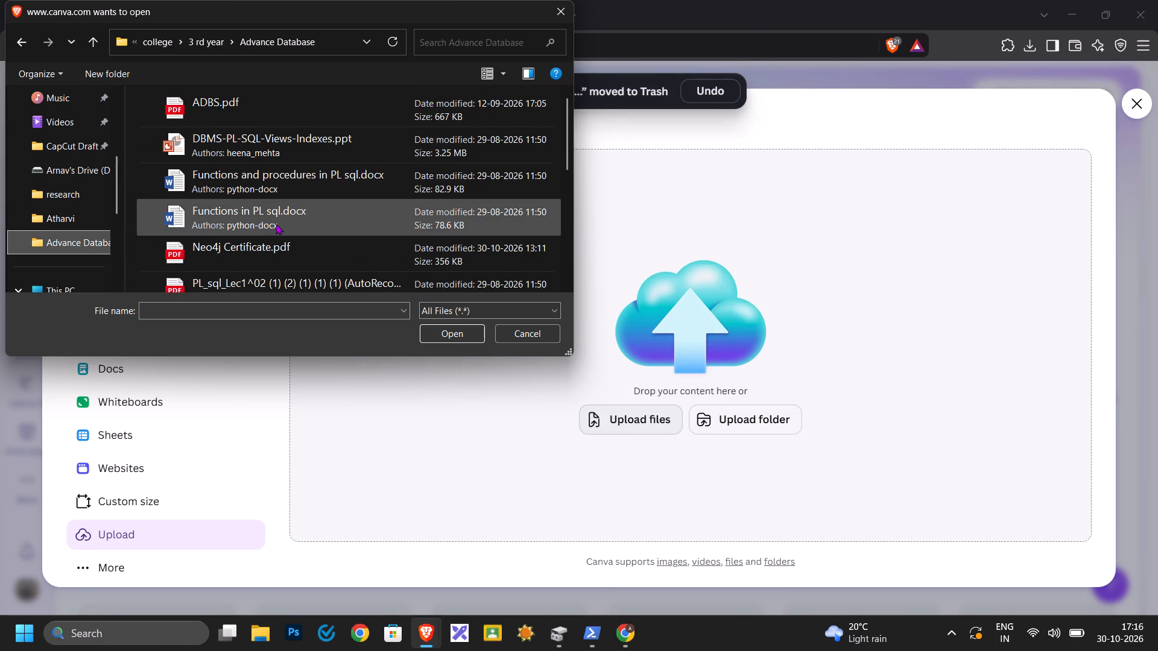
scroll(276, 224, "down", 1)
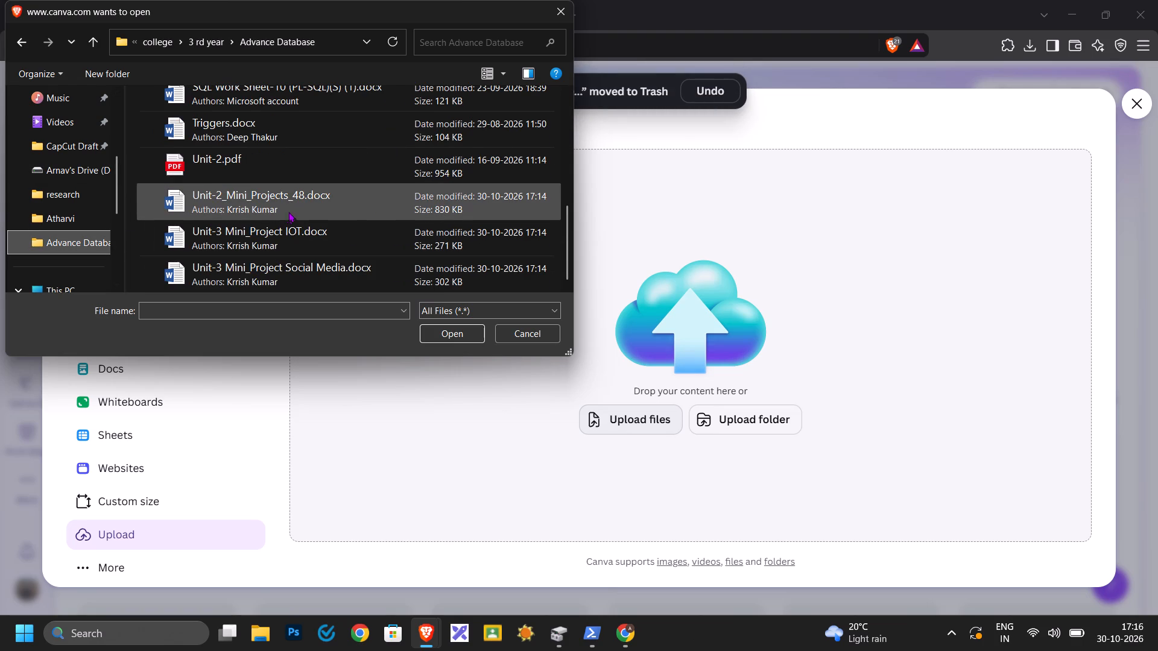
left_click(289, 210)
left_click(449, 329)
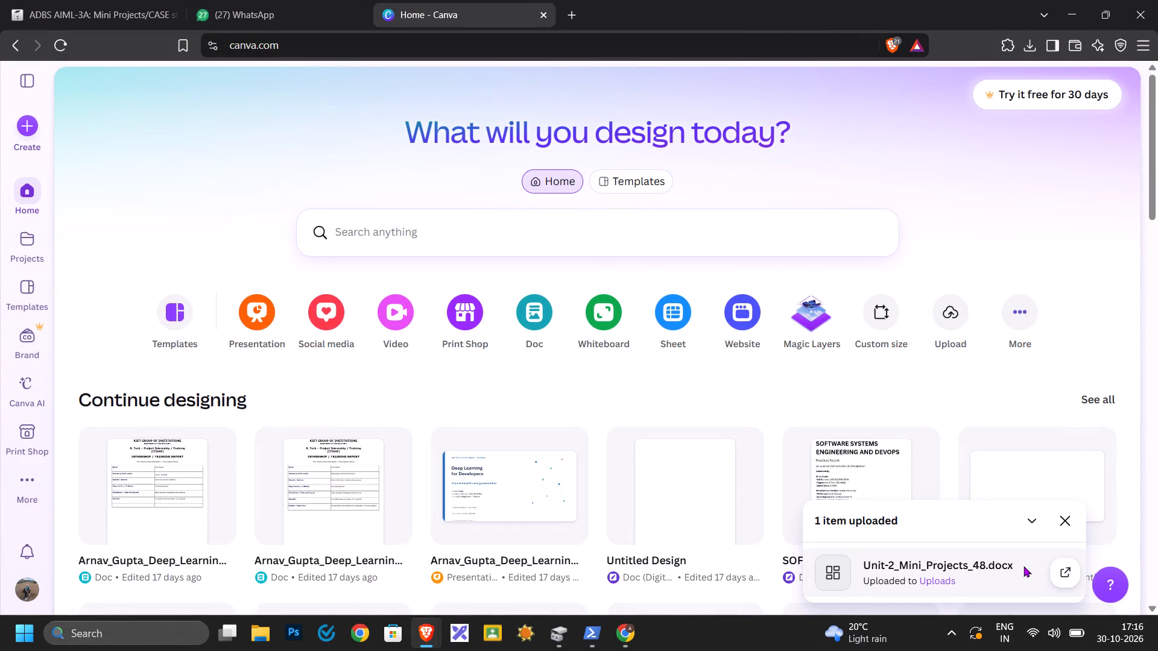
Open the uploaded Unit-2_Mini_Projects_48.docx for editing at its cover-page details.
left_click(1067, 574)
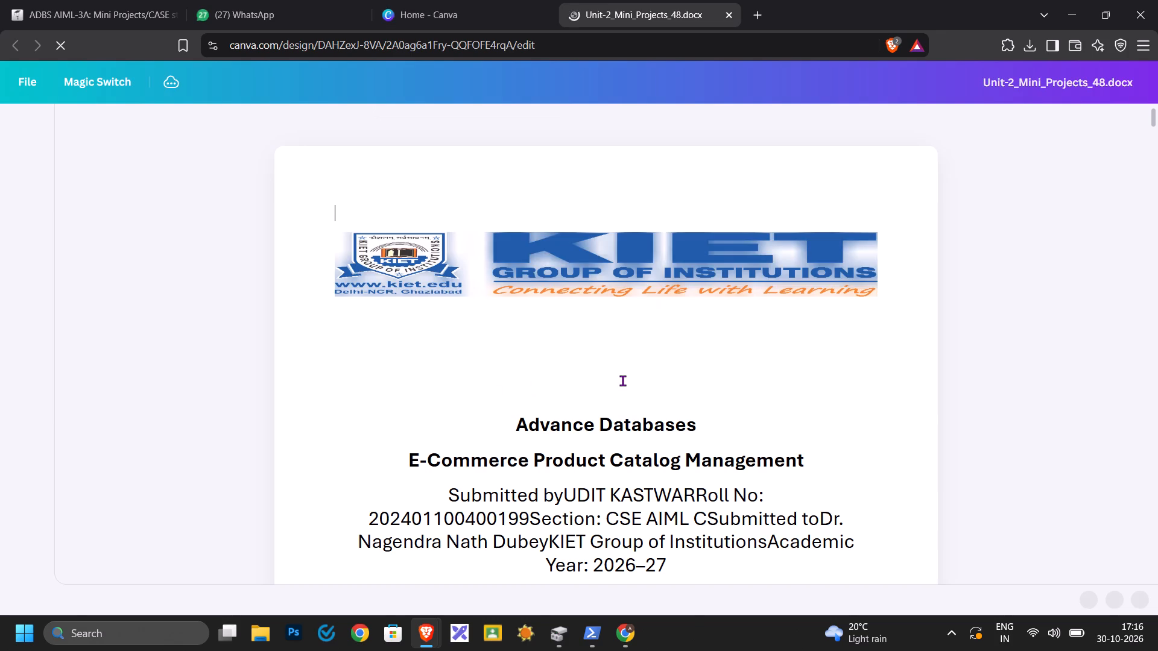
scroll(622, 380, "down", 1)
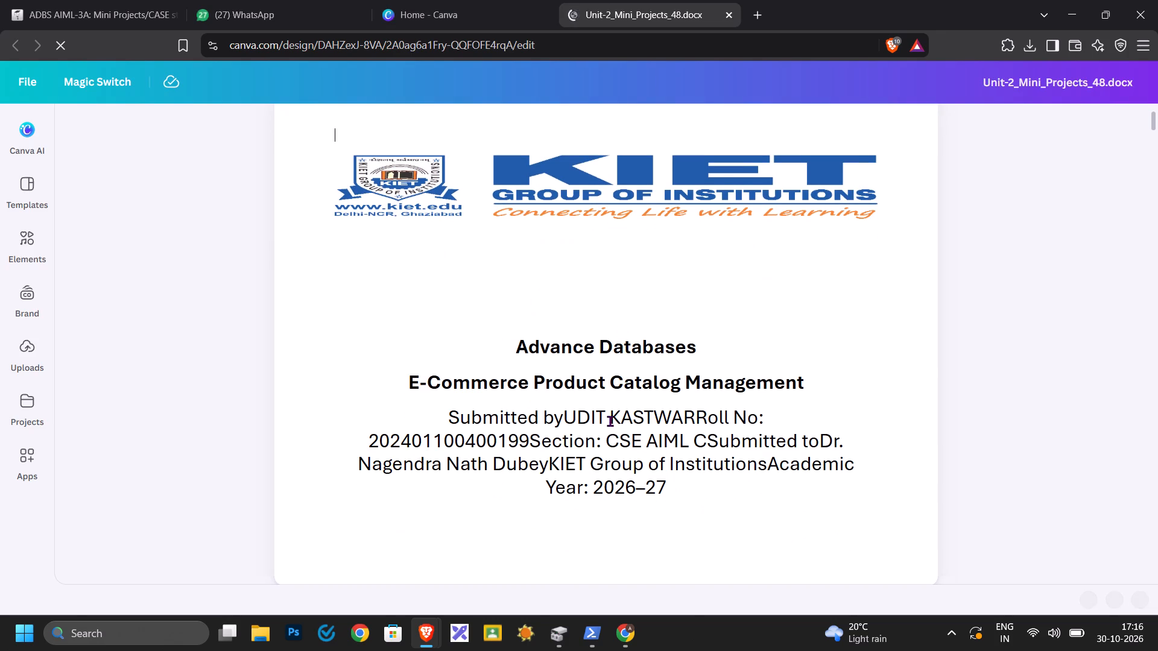
Replace the submitter's name after "Submitted by" on the cover page with the new student's name, preceded by a space.
left_click(696, 418)
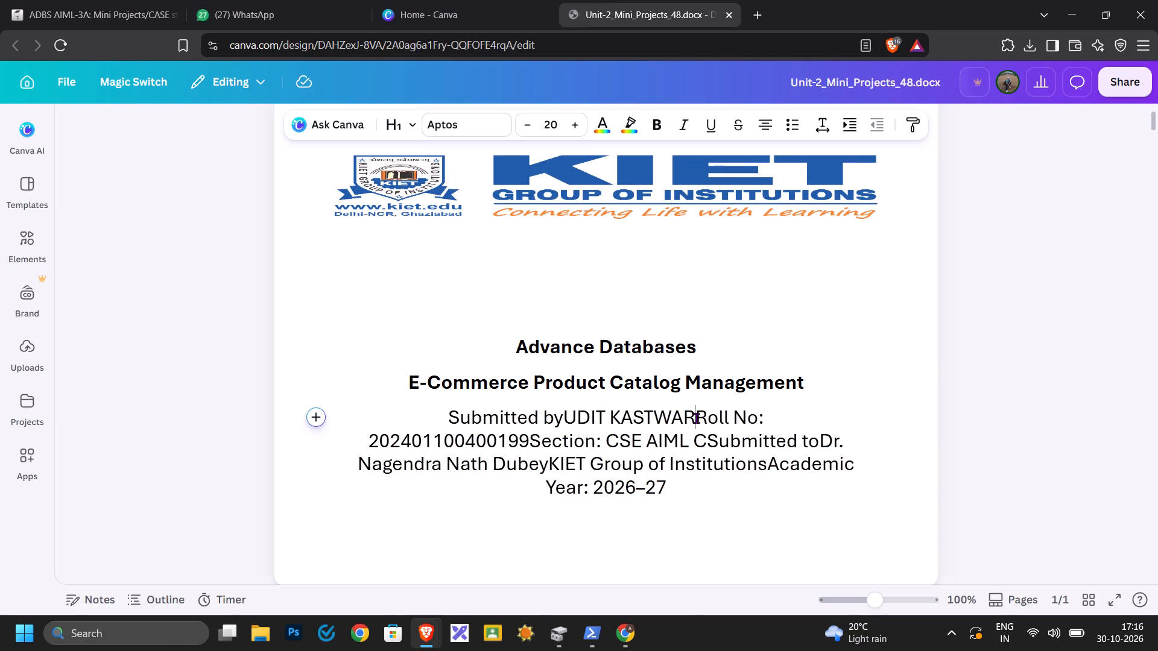
key("BackSpace")
key("BackSpace")
key("BackSpace")
key("BackSpace")
key("BackSpace")
key("BackSpace")
key("BackSpace")
key("BackSpace")
key("BackSpace")
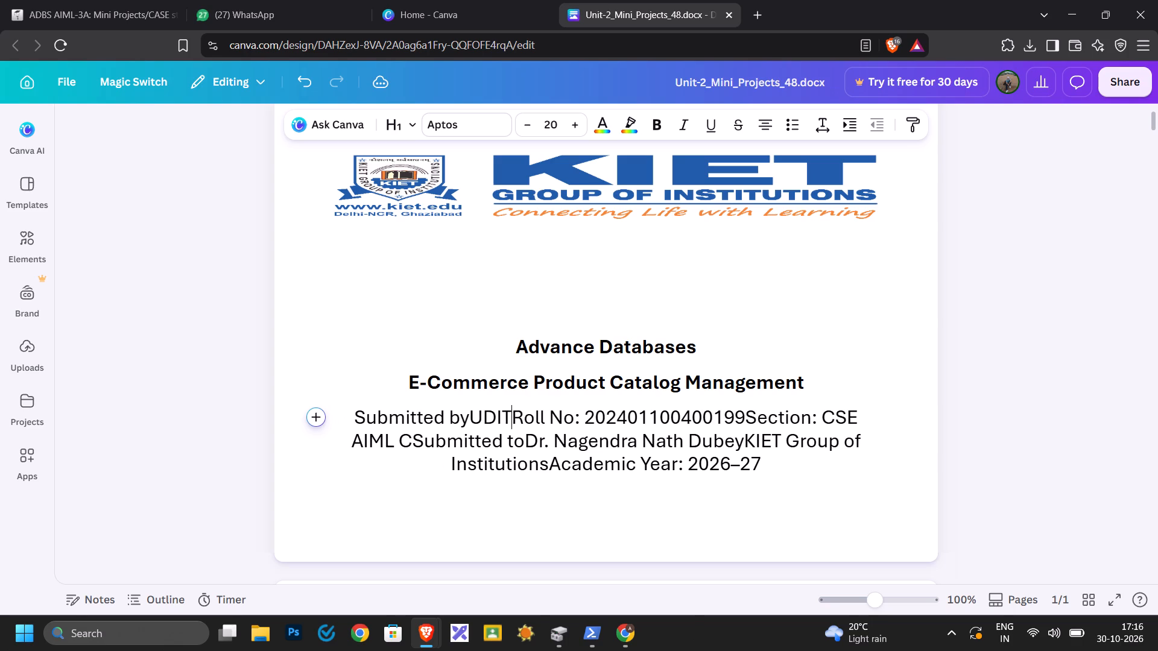
key("BackSpace")
key("BackSpace")
key("BackSpace")
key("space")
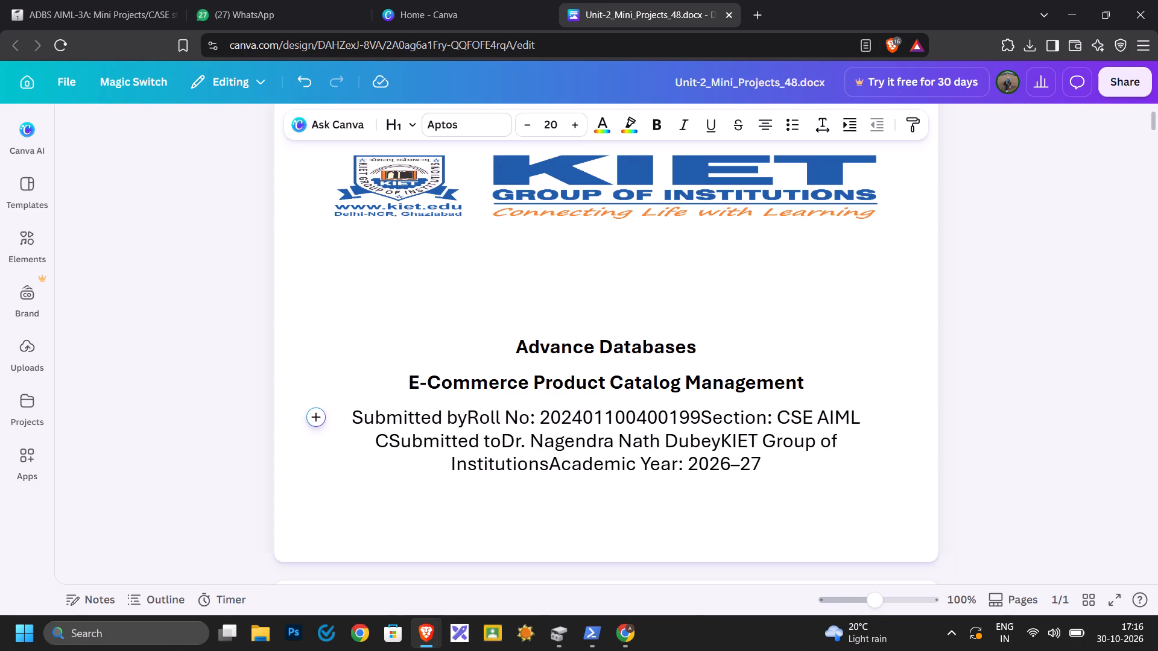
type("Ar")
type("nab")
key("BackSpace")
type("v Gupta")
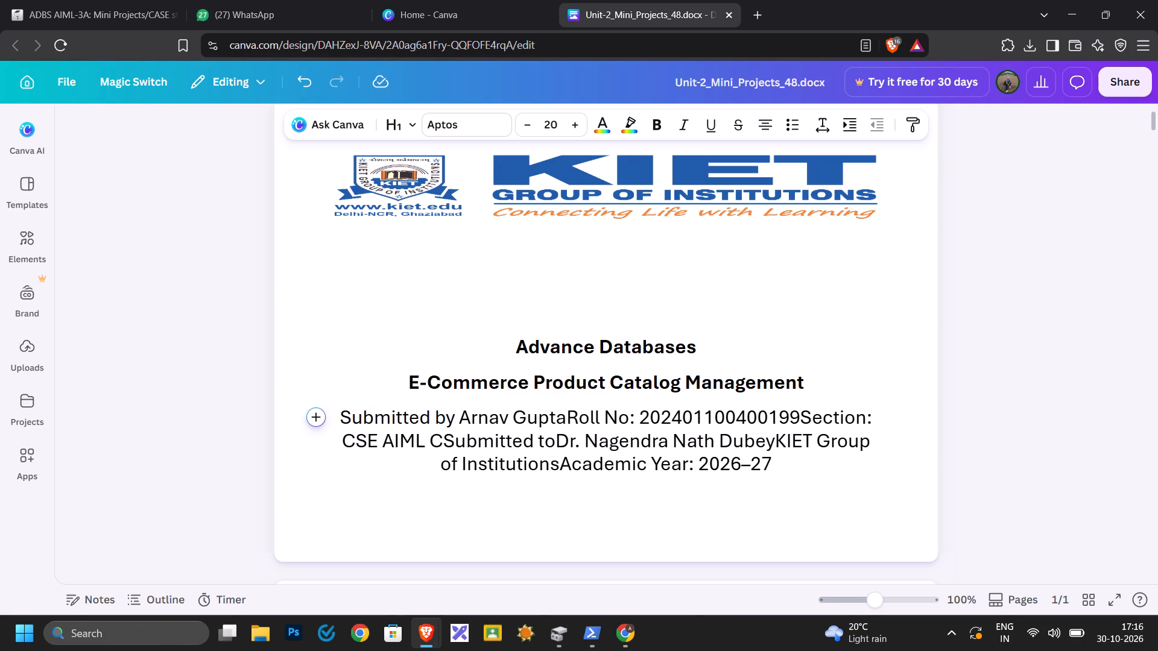
Put the Roll No text on its own line and replace the roll number's last three digits with the new student's.
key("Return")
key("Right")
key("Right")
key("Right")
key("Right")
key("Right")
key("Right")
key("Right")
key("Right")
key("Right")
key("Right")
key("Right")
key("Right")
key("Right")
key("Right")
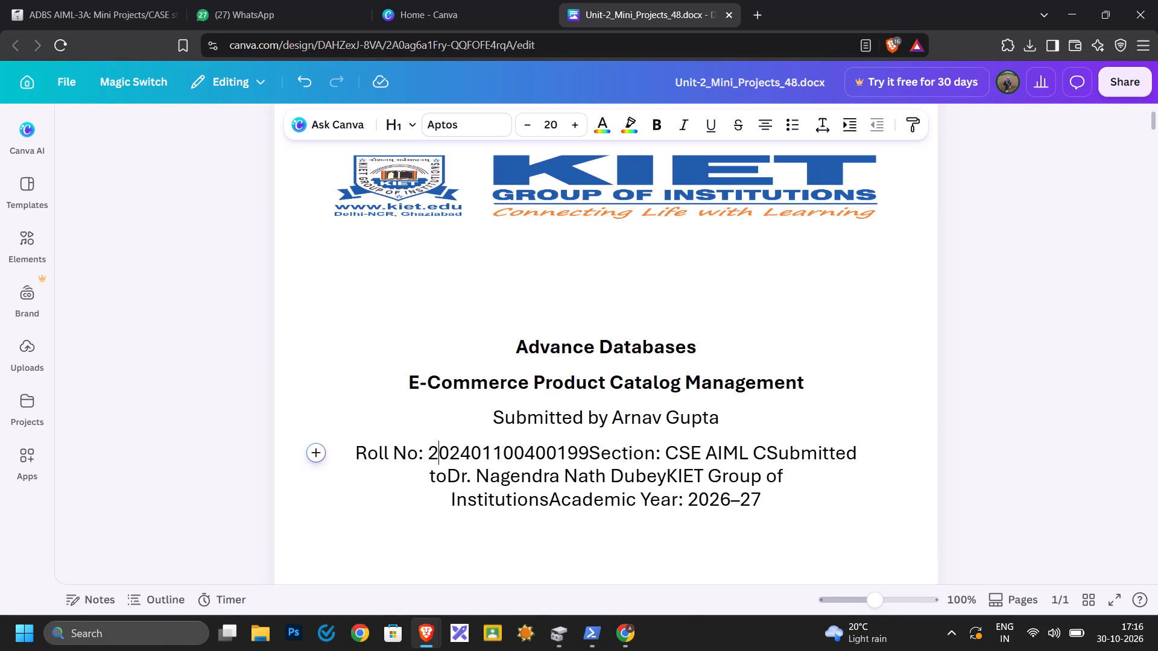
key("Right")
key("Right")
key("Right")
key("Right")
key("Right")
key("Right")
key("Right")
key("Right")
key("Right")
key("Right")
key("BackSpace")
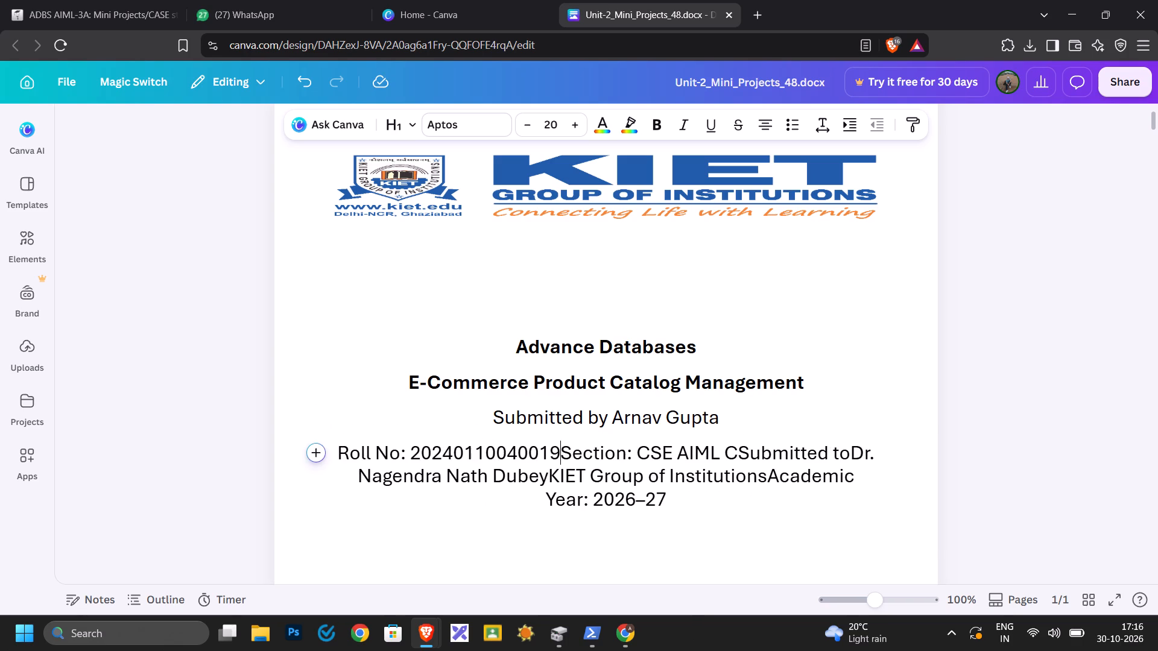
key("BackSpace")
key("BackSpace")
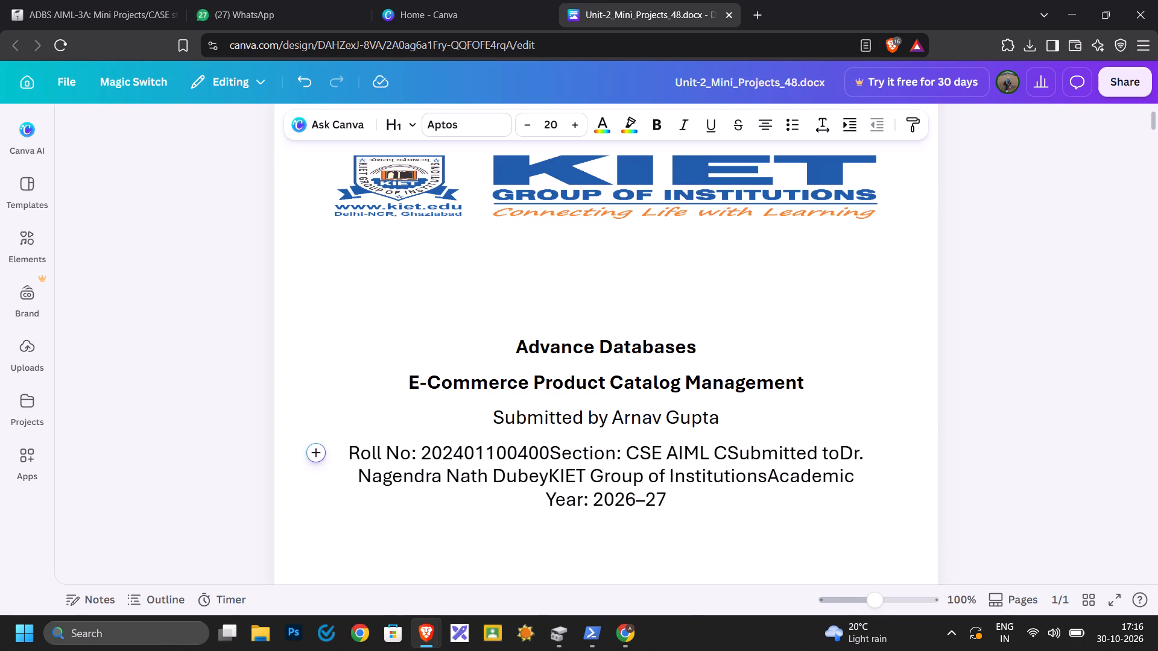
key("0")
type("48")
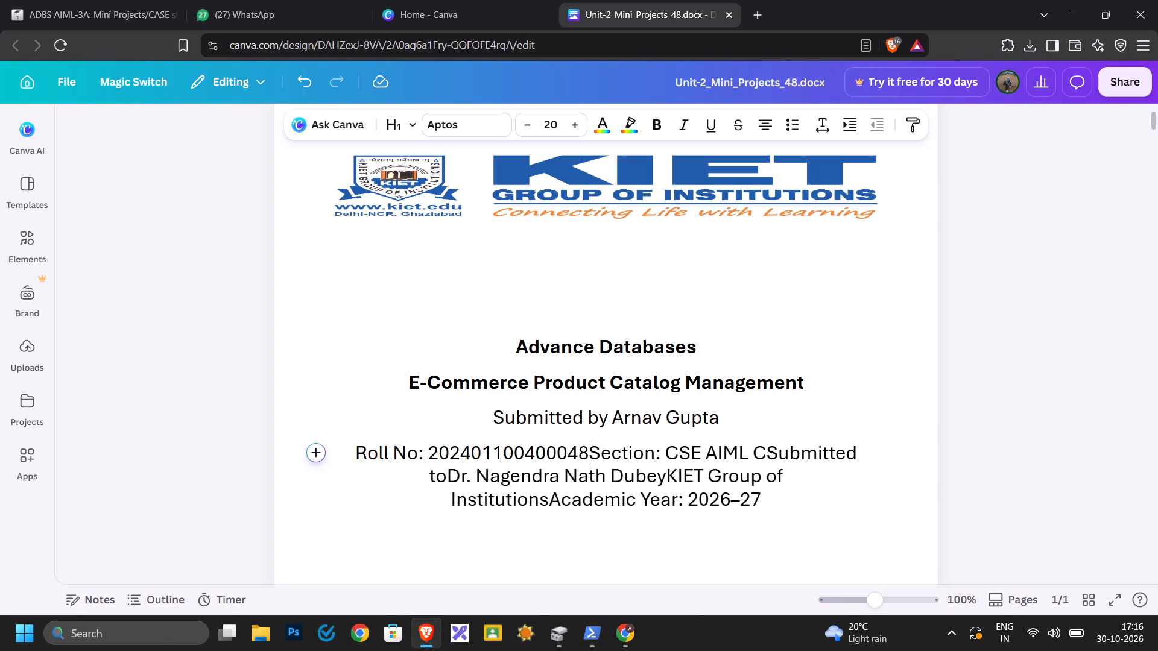
Put the Section text on its own line and change the section to CSE AIML A.
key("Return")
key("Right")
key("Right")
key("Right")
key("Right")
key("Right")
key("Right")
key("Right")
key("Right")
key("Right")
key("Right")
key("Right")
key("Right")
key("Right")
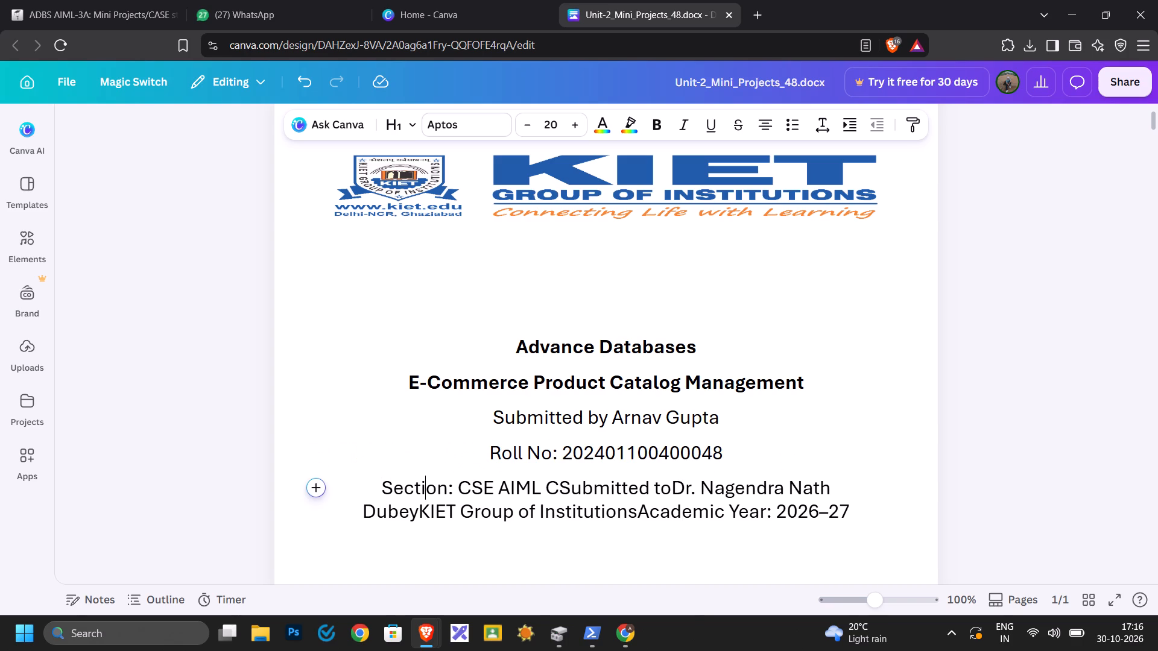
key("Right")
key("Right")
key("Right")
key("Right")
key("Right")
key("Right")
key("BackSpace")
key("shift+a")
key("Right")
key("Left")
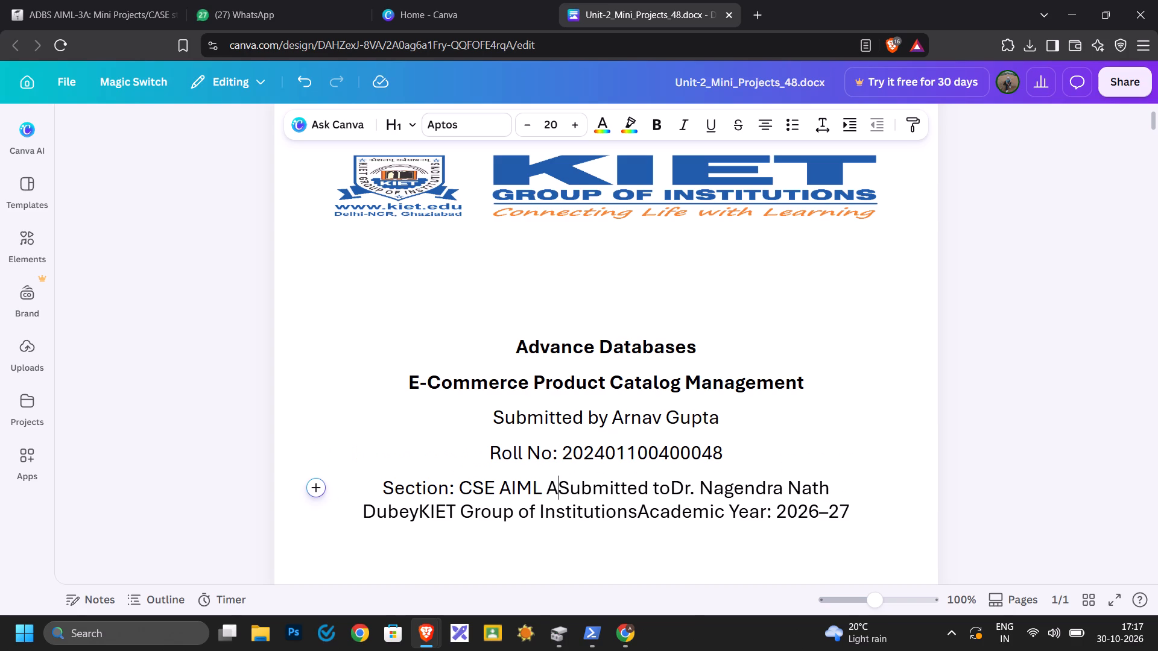
Put the "Submitted to" text on its own line and insert a space before the teacher's title.
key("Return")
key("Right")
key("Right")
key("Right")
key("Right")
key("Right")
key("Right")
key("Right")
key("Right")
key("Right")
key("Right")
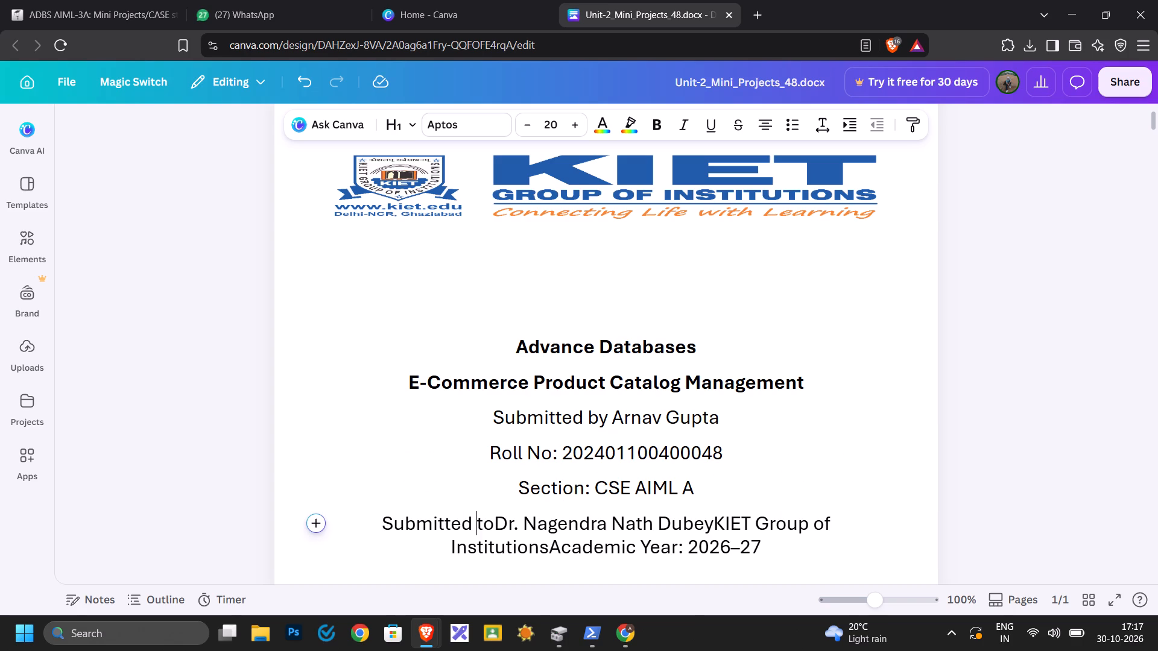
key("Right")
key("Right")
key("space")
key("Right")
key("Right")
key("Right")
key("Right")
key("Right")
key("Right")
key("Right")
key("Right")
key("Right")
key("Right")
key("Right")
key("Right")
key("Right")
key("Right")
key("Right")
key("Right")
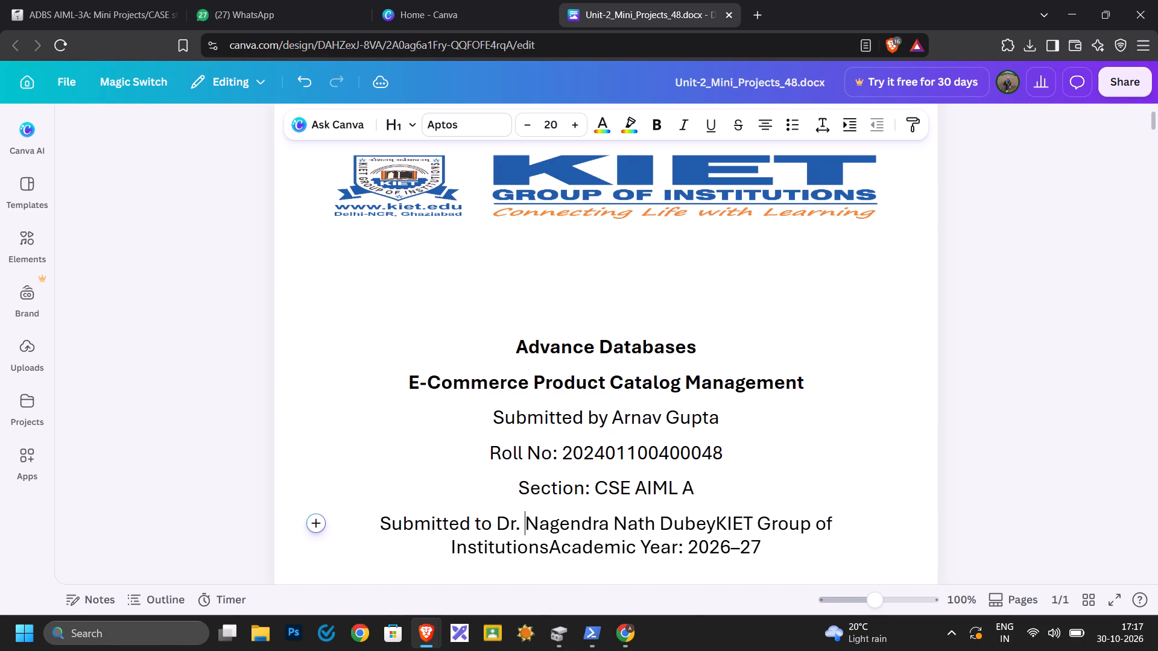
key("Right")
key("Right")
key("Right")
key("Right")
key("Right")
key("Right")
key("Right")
Start a new line at "KIET Group of Institutions", directly after the teacher's name on the cover page.
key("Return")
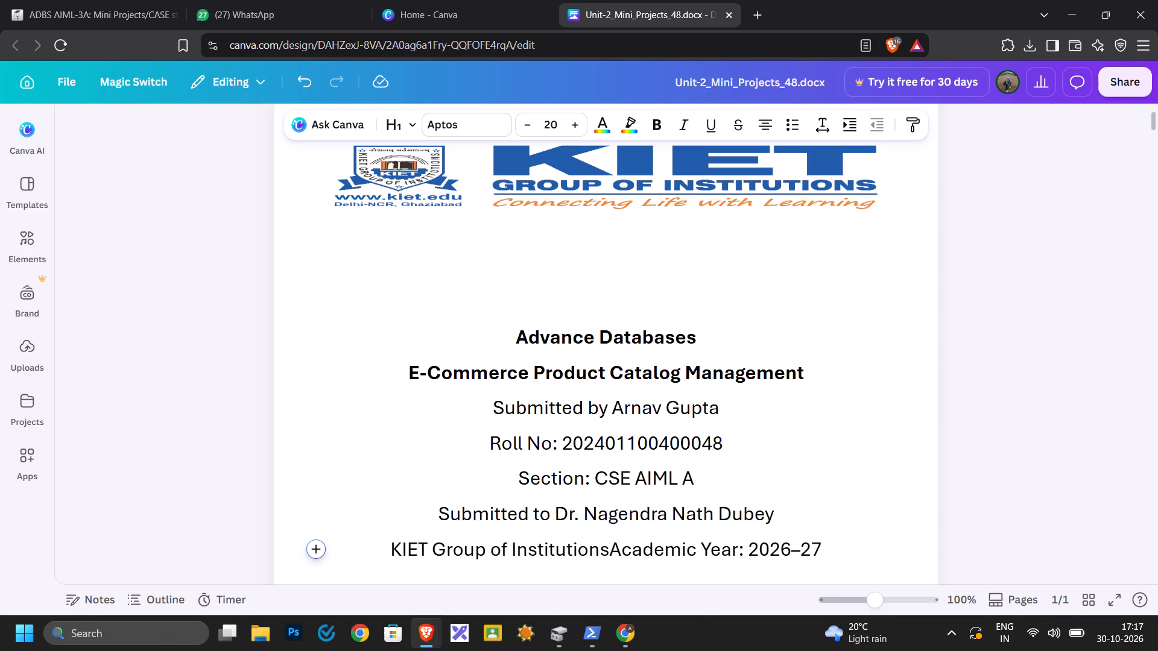
Break the institution line after "Academic" so that "Year: 2026–27" starts a new line.
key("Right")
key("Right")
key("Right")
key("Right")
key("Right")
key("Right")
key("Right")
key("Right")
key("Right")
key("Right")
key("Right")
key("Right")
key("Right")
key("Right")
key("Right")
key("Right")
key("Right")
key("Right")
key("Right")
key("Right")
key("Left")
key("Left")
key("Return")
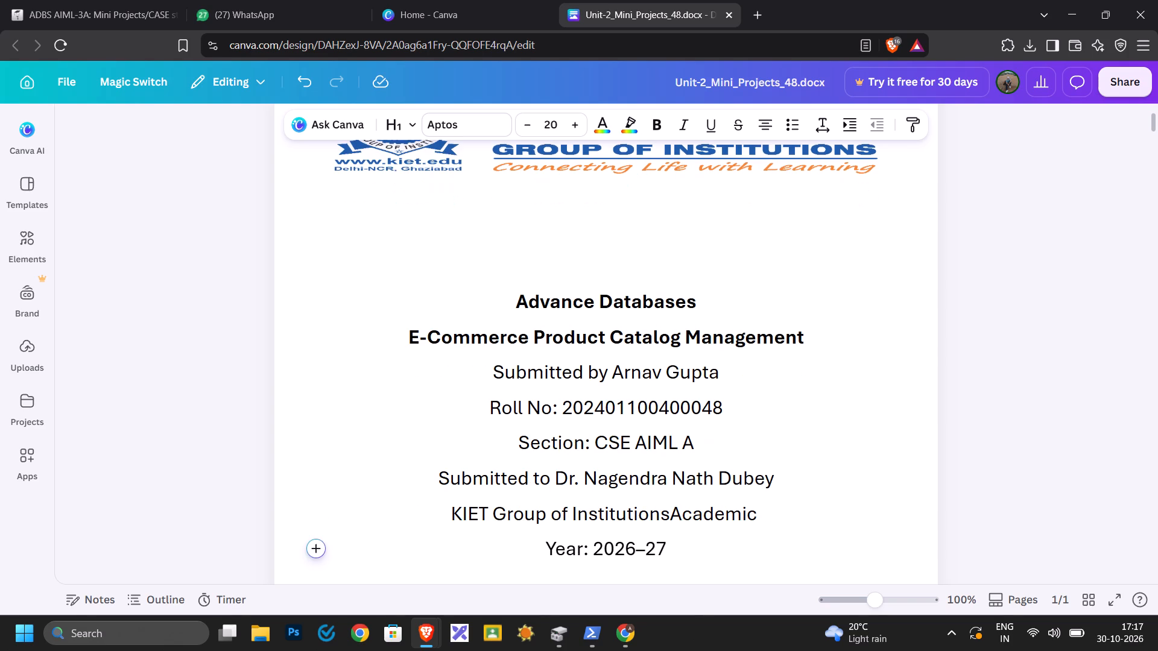
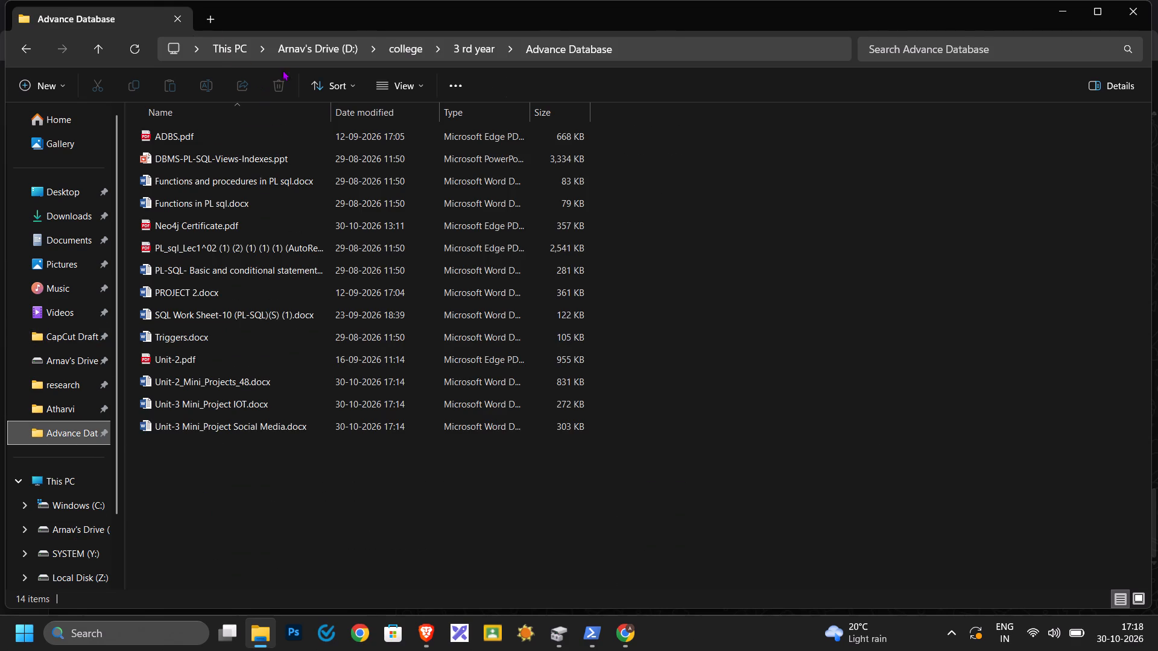
In File Explorer, open the CSE(AI&ML) 3rd Year Sec-A class timetable PDF from the college drive's 3 rd year folder.
left_click(418, 47)
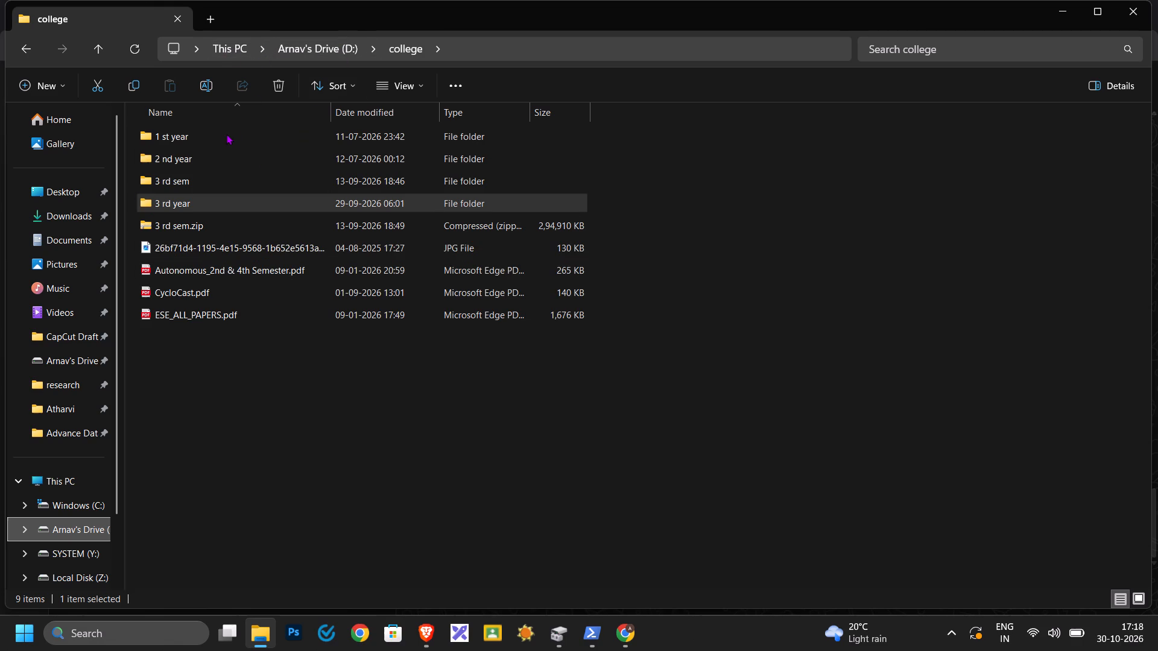
double_click(215, 199)
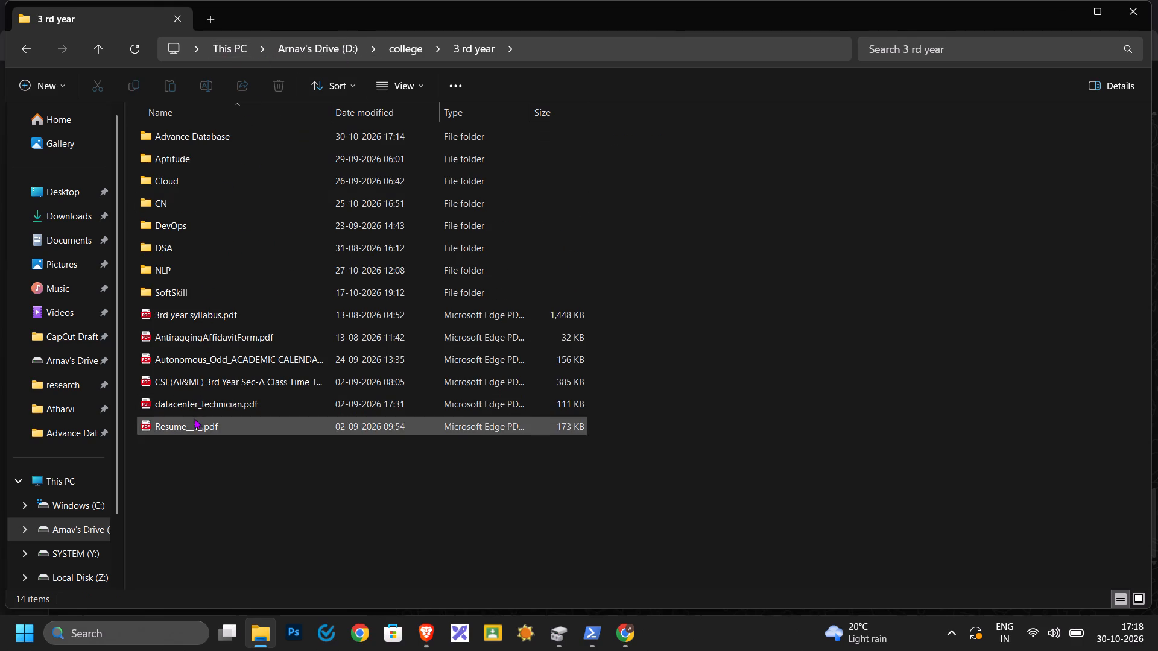
double_click(230, 383)
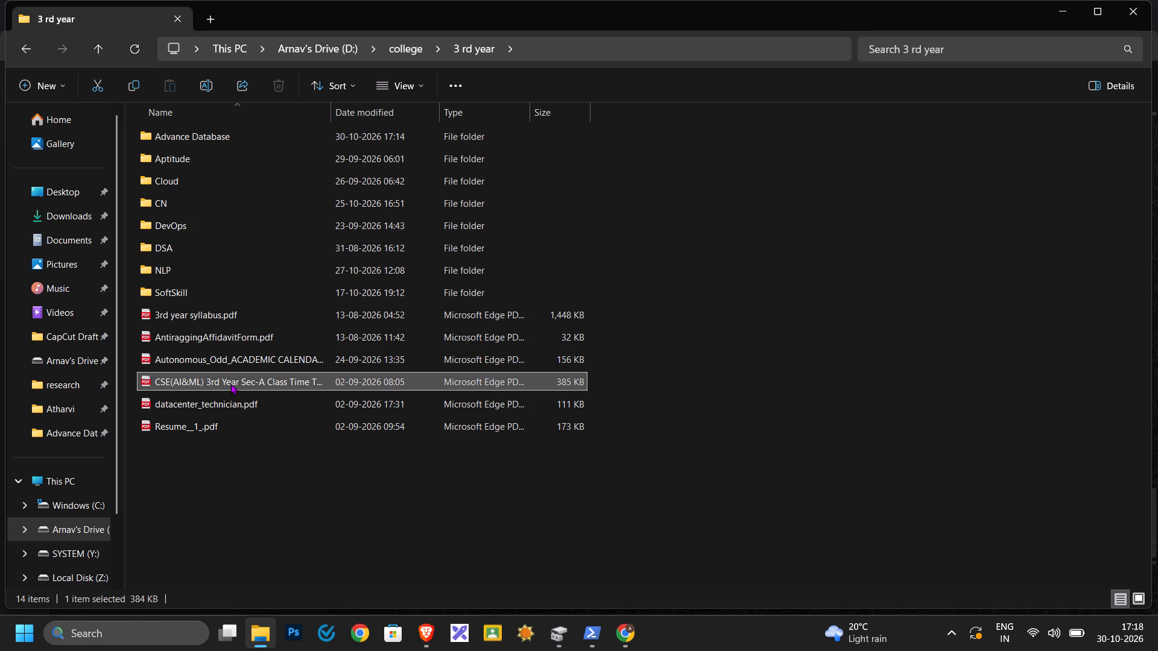
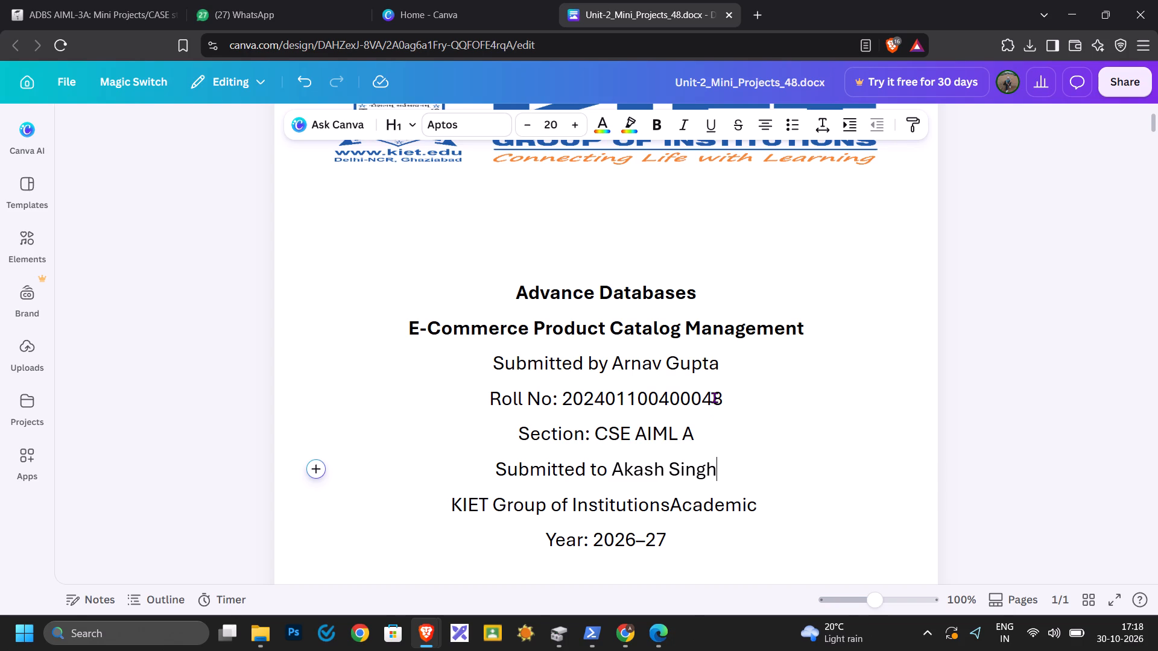
Add the title Mr before the teacher's name in the cover page's Submitted to line.
key("Left")
key("Left")
key("Left")
key("Left")
key("Left")
key("Left")
key("Left")
key("Left")
key("Left")
key("Left")
key("Left")
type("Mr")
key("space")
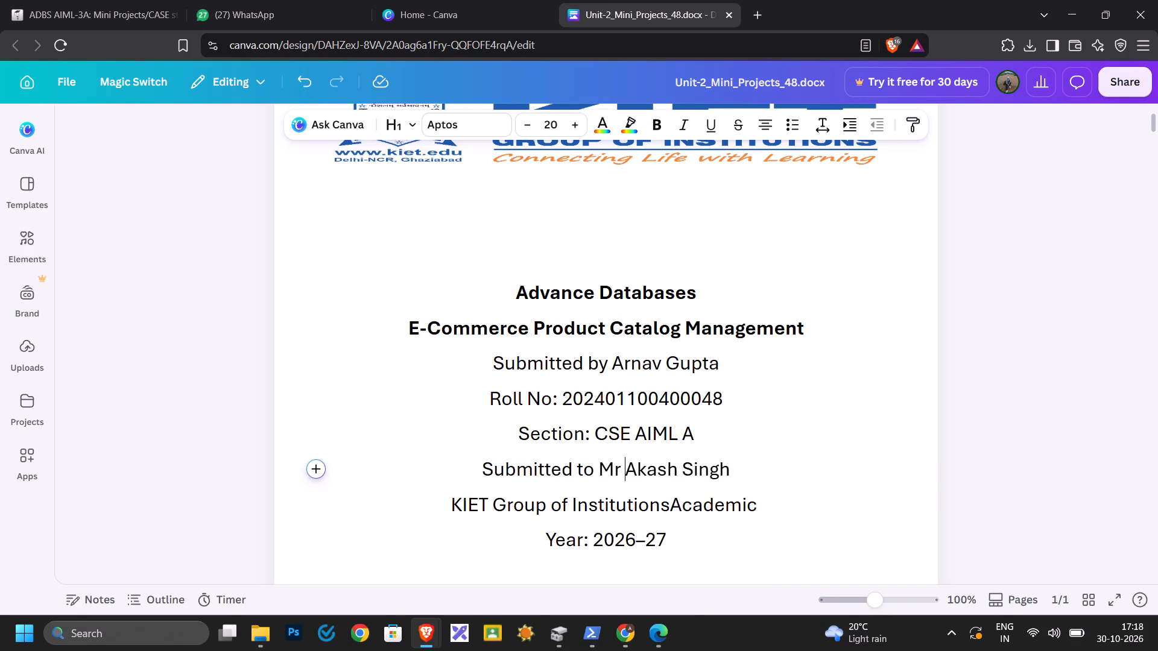
Switch to the class timetable PDF in Edge to check the teacher listed for Advance Databases.
scroll(791, 453, "down", 1)
scroll(791, 453, "up", 1)
key("alt+Tab")
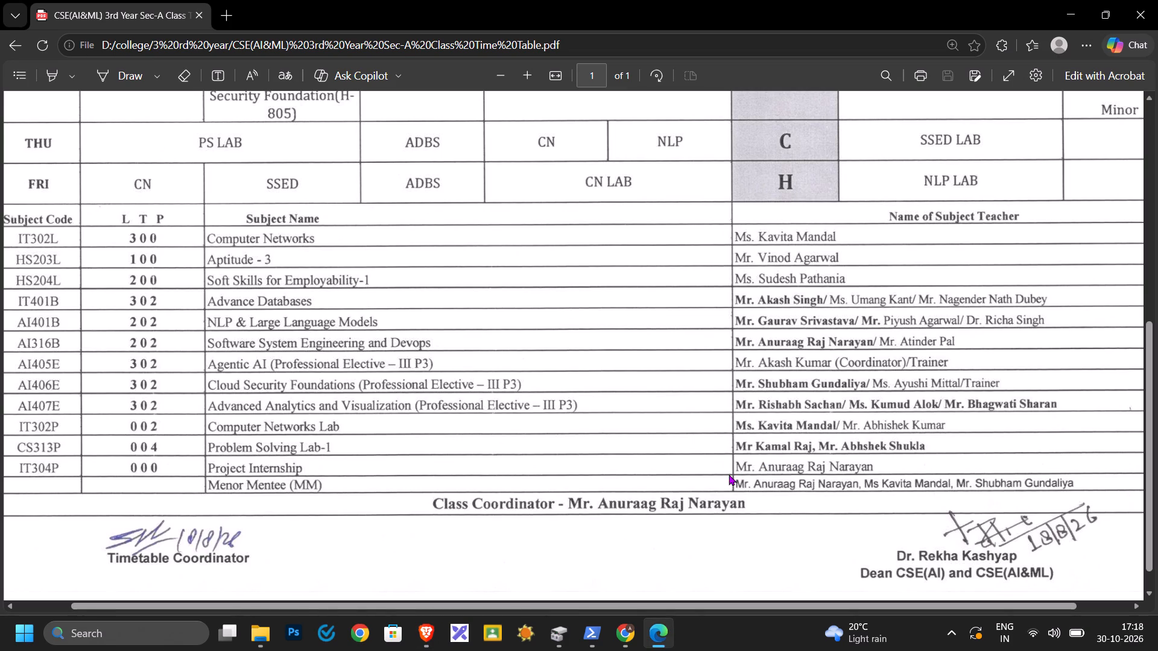
Back in the Canva document, add a period after "Mr" in the cover page's "Submitted to" line.
key("alt+Tab")
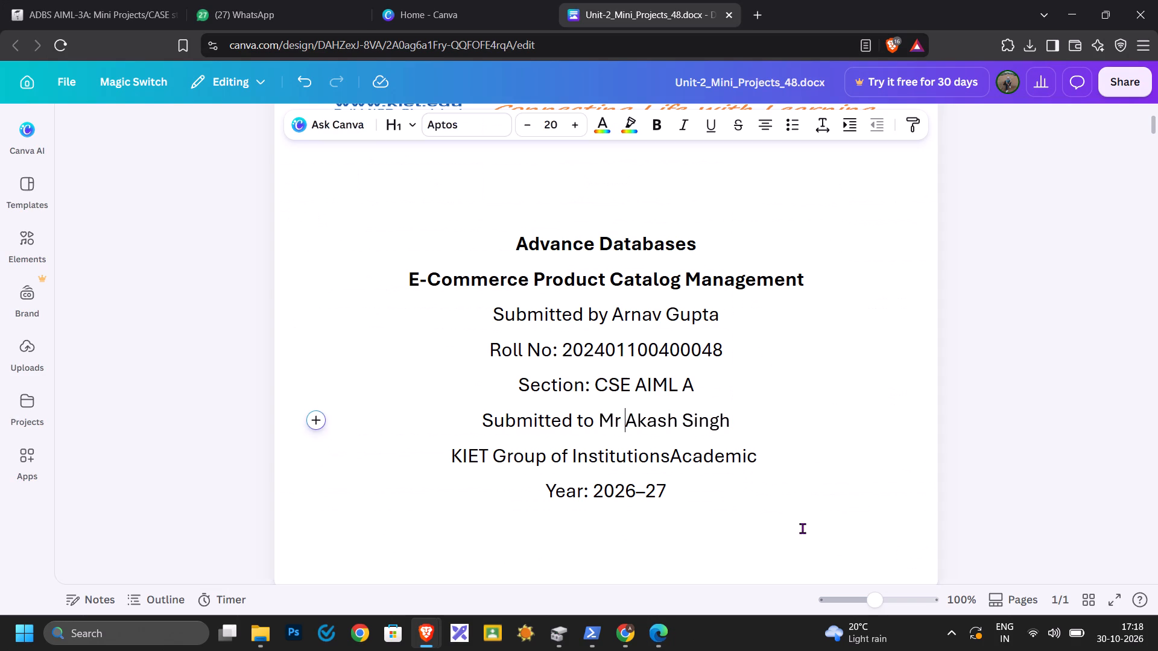
key("BackSpace")
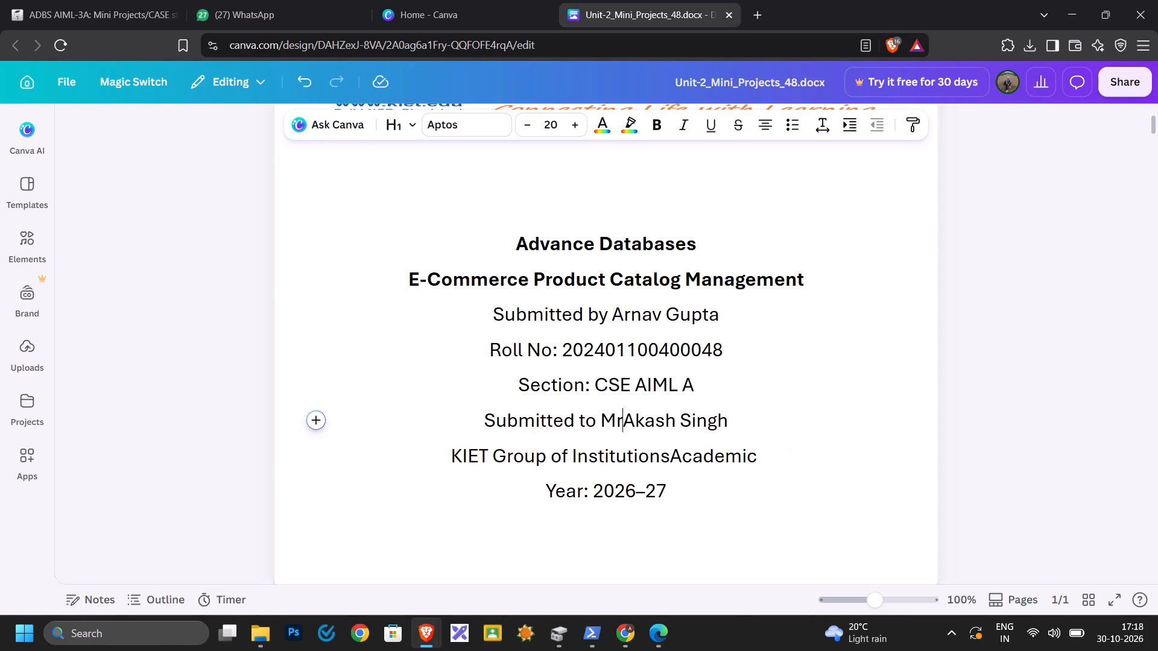
type(".")
key("space")
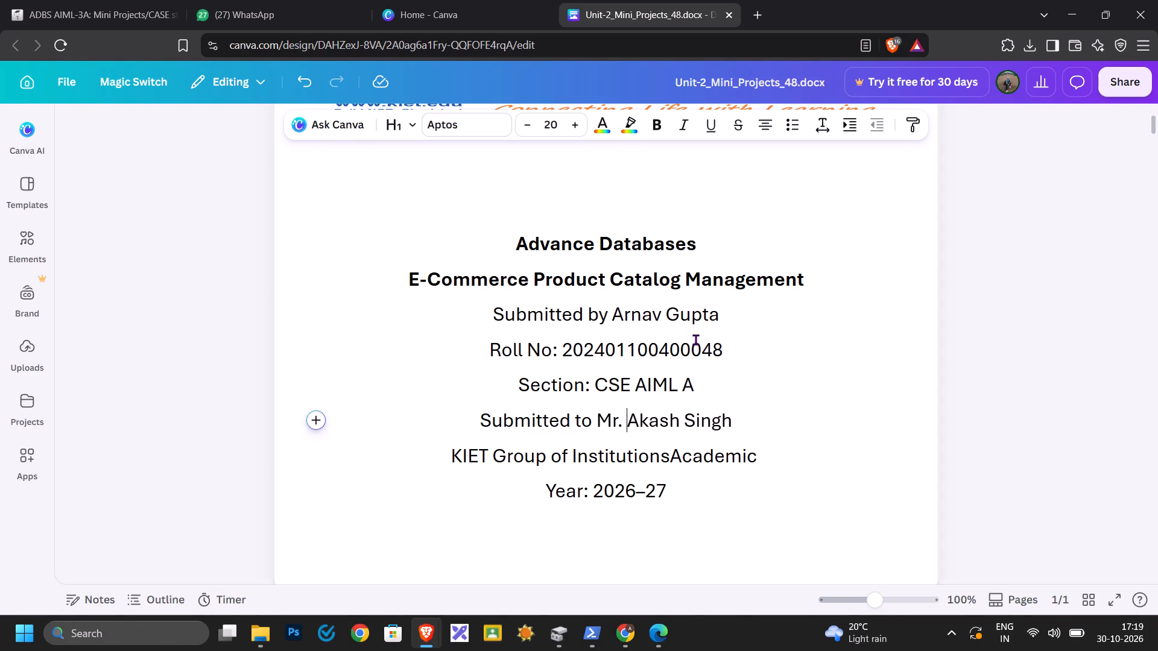
Look through the report's pages from the cover to the Library Management CRUD screenshots to check the content and layout.
scroll(682, 424, "down", 3)
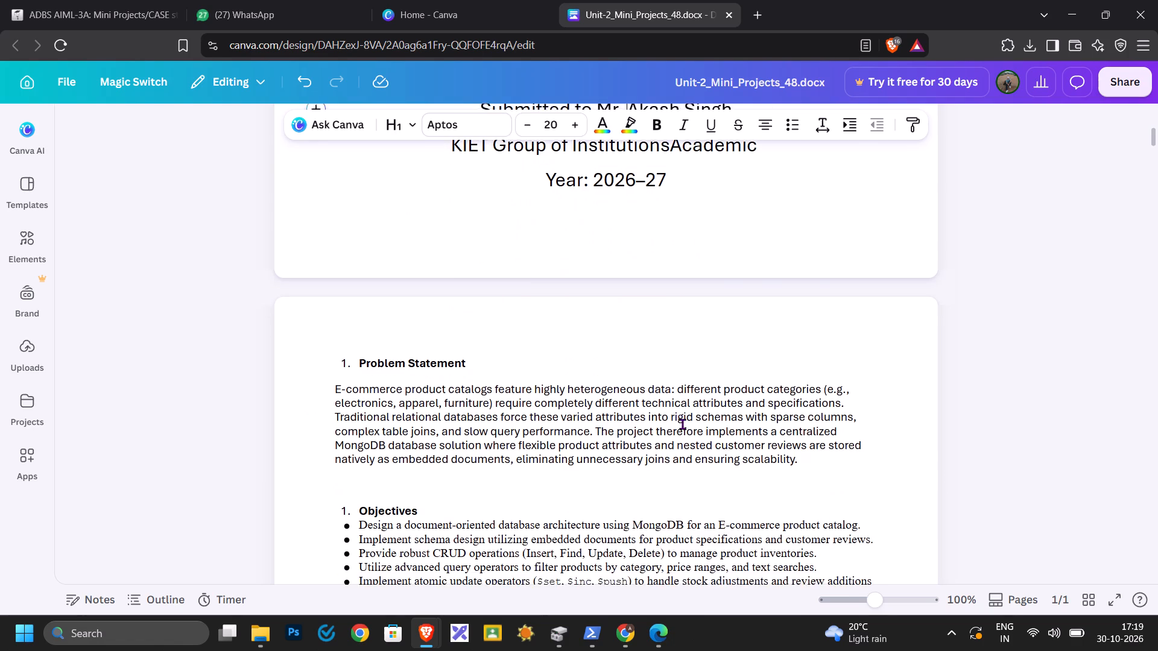
scroll(682, 424, "down", 7)
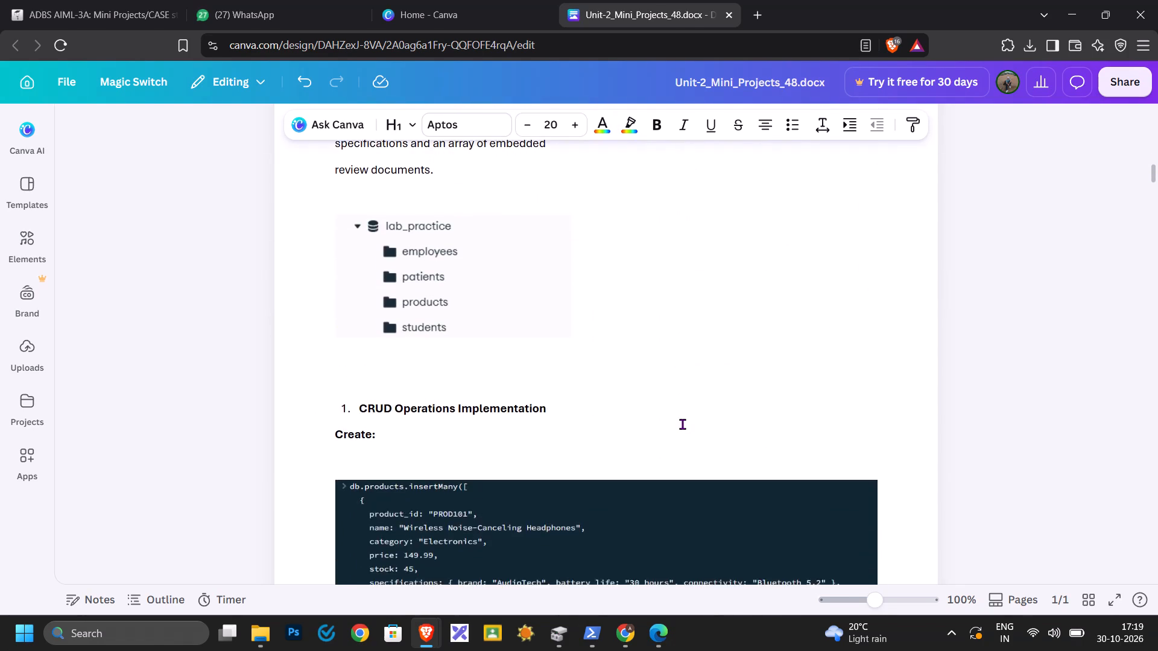
scroll(682, 424, "down", 7)
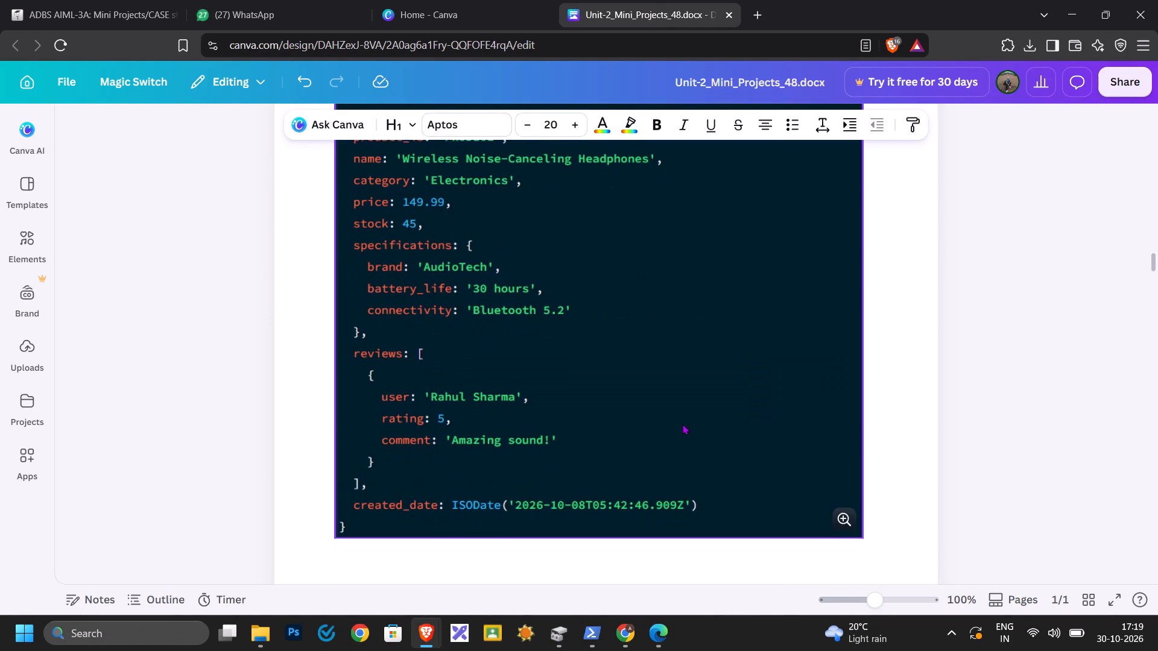
scroll(682, 424, "down", 5)
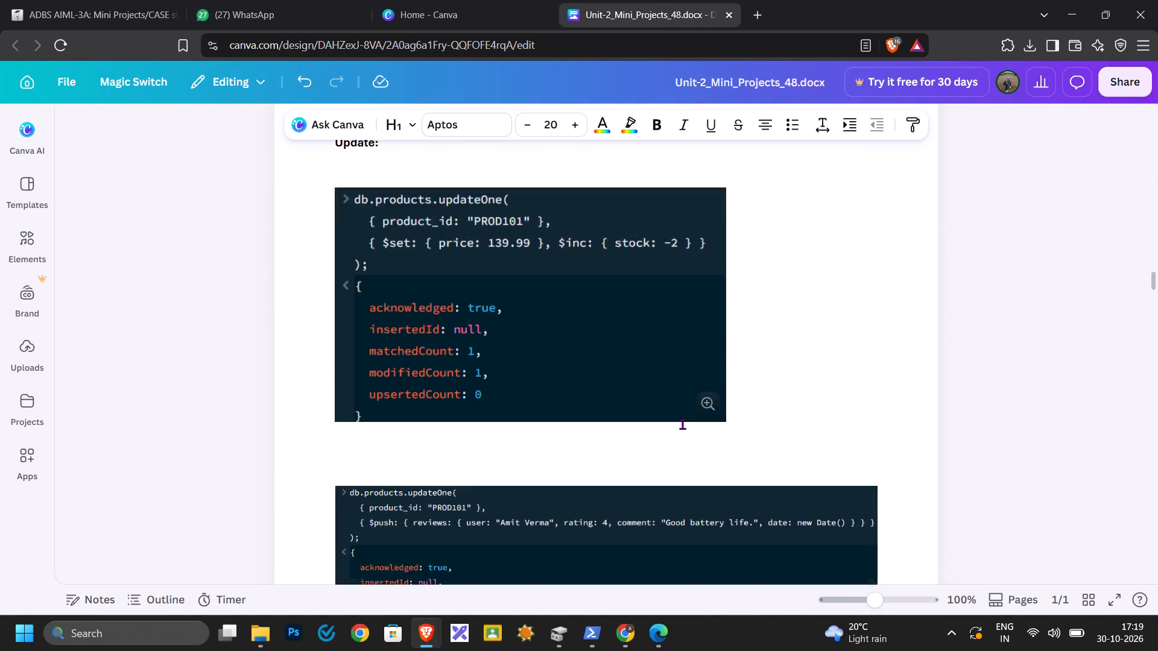
scroll(682, 424, "down", 8)
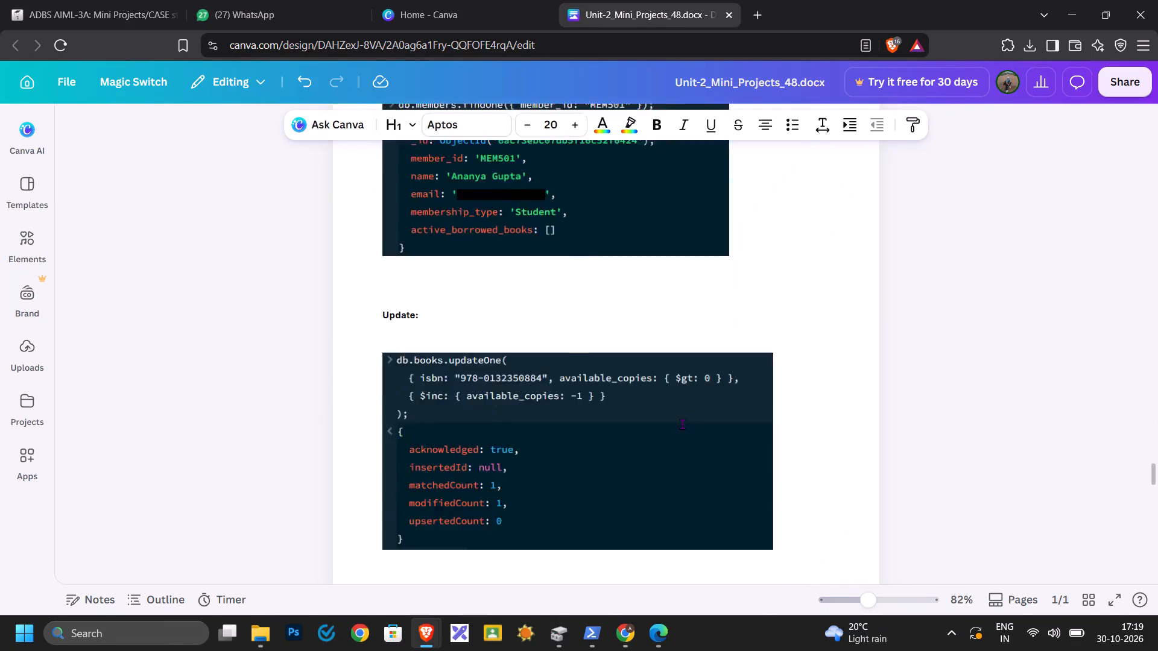
scroll(682, 424, "up", 9)
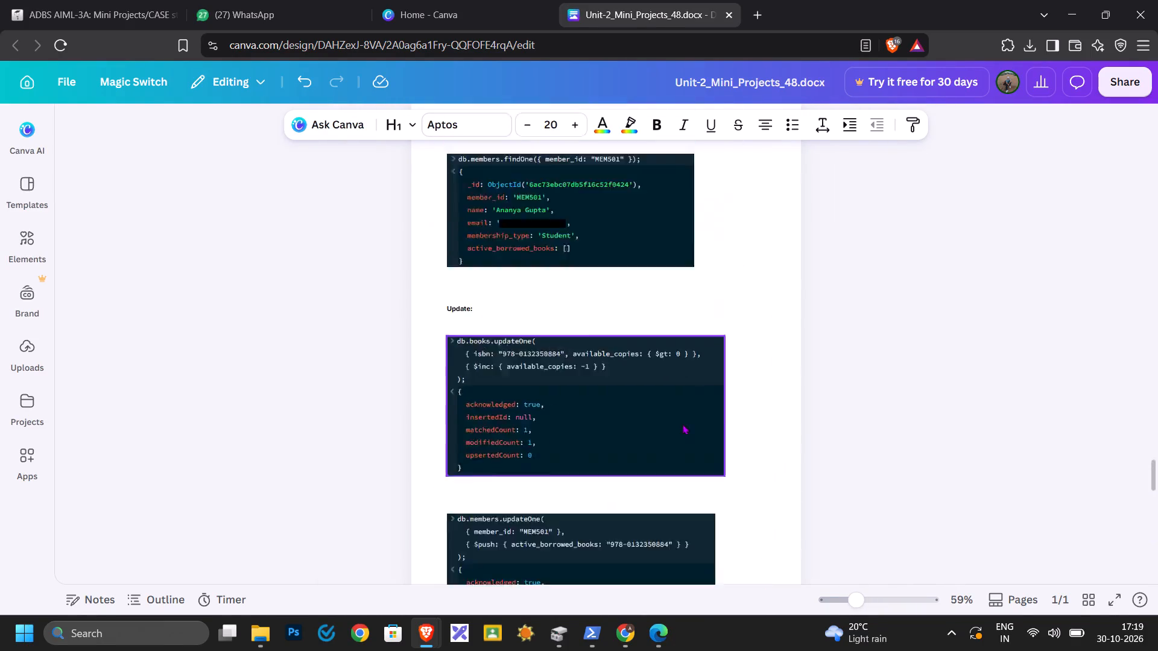
scroll(682, 424, "up", 14)
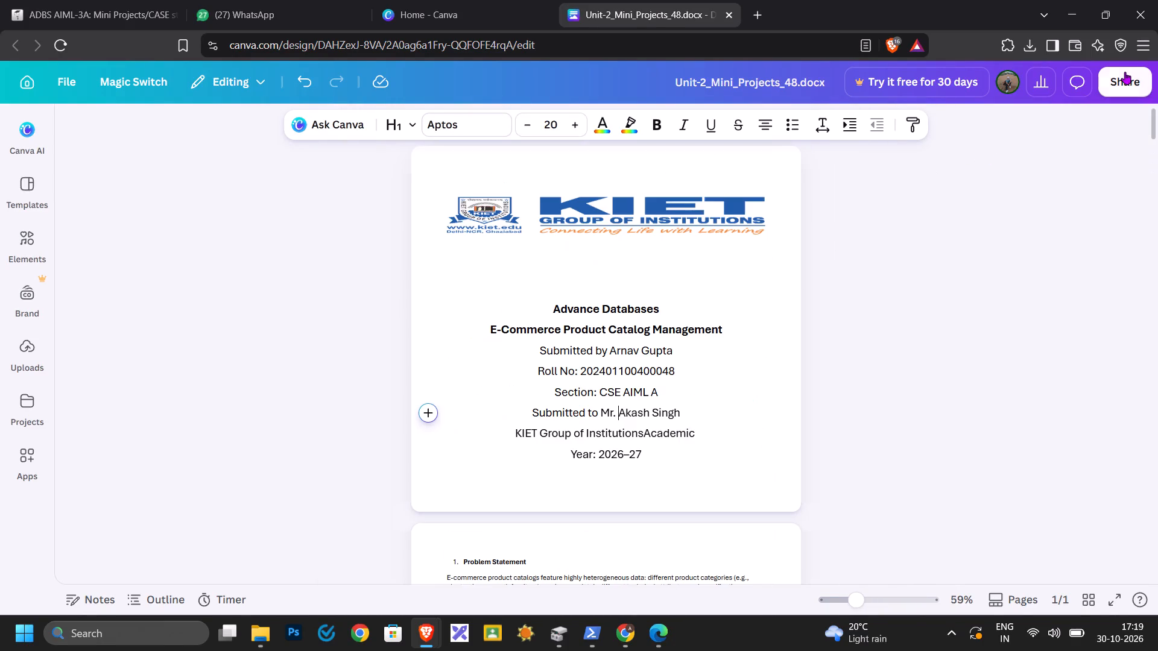
Download the document as a digital PDF and save it as Unit-2_Mini_Projects_48.docx.pdf in the Advance Database folder.
left_click(1125, 72)
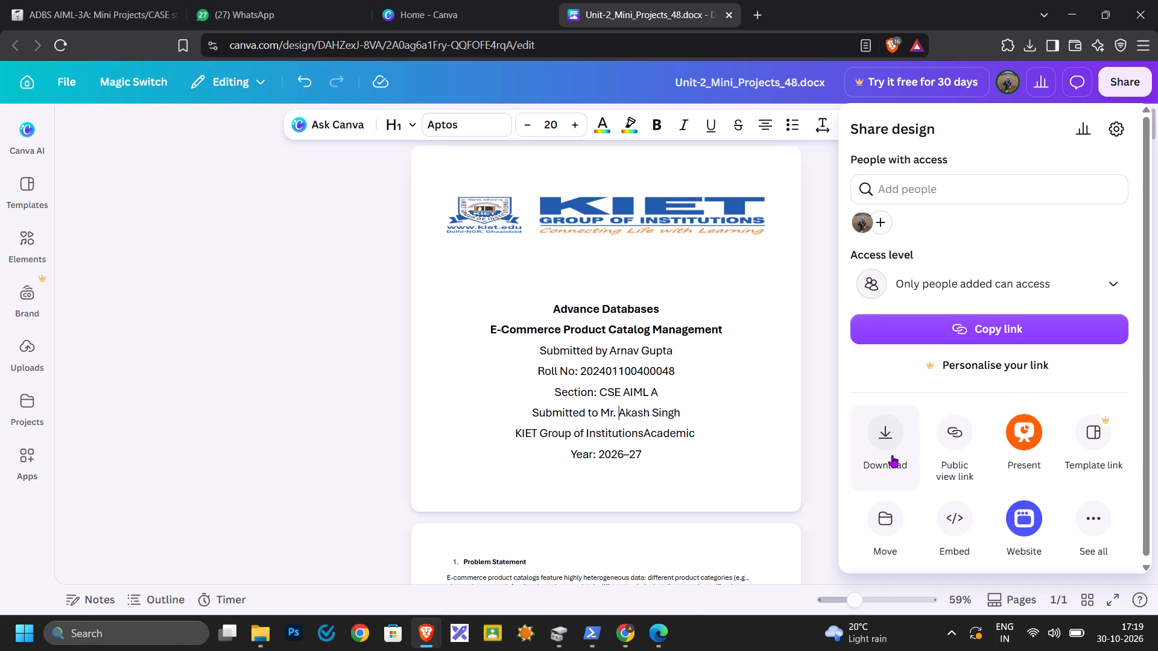
left_click(892, 455)
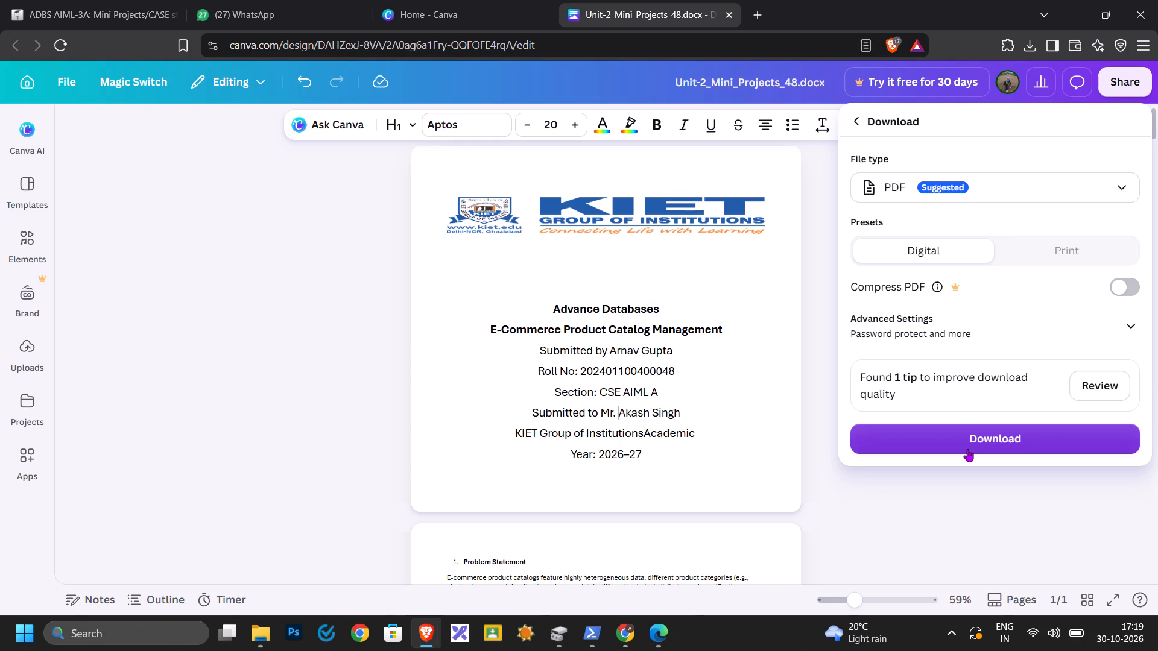
left_click(967, 449)
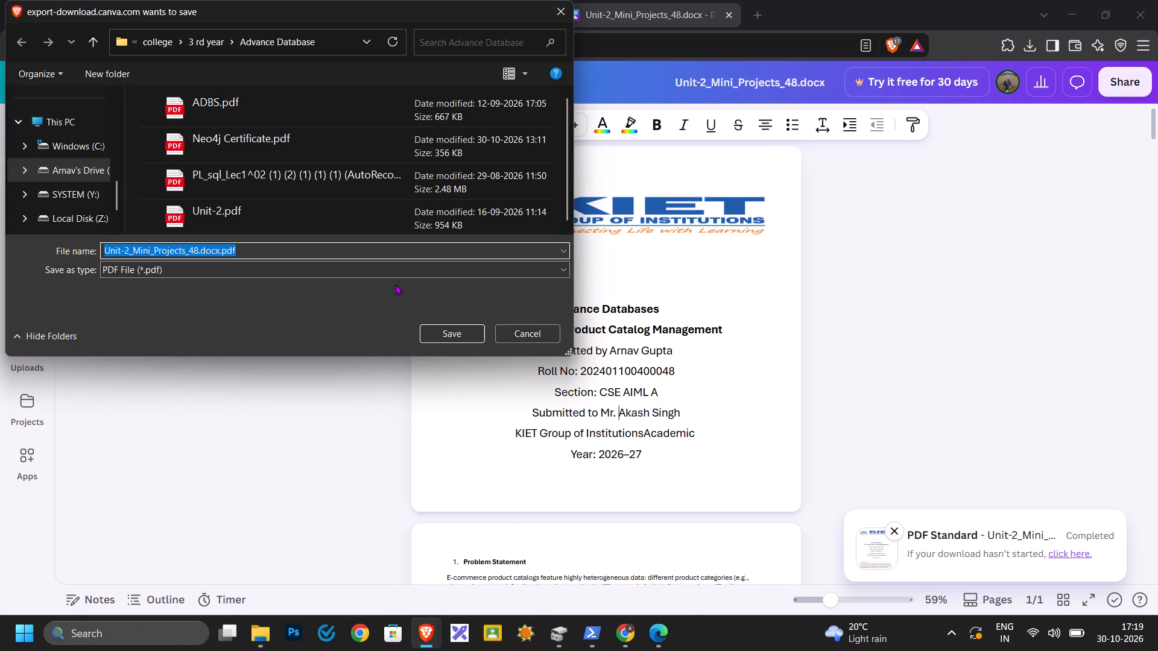
scroll(474, 192, "down", 3)
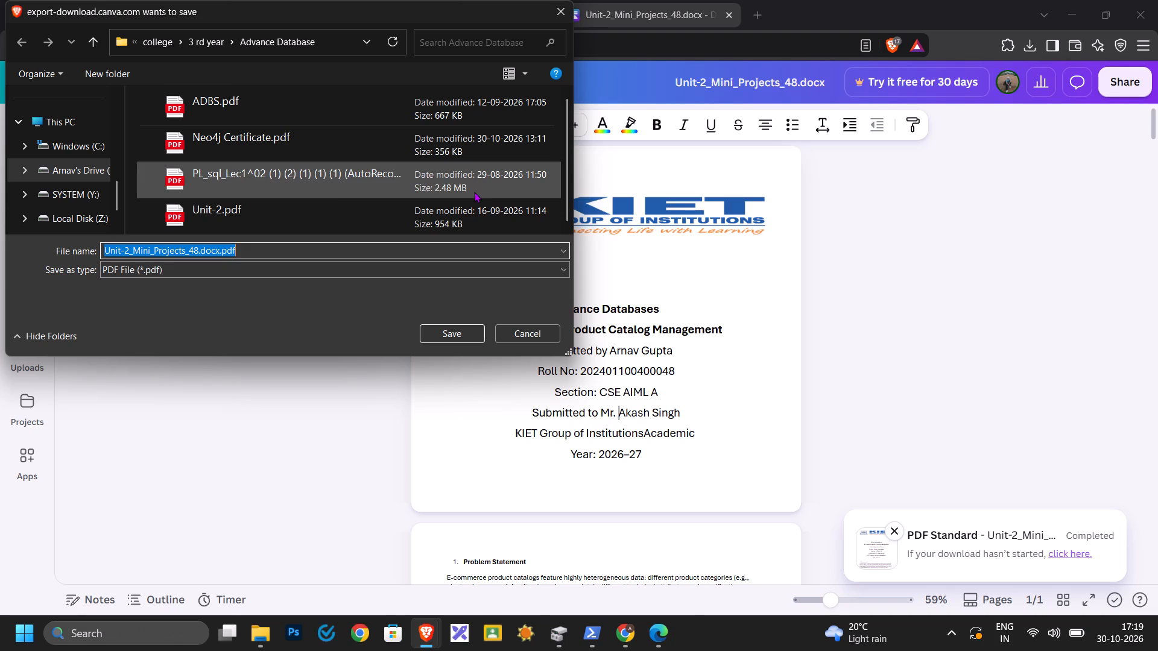
left_click(466, 330)
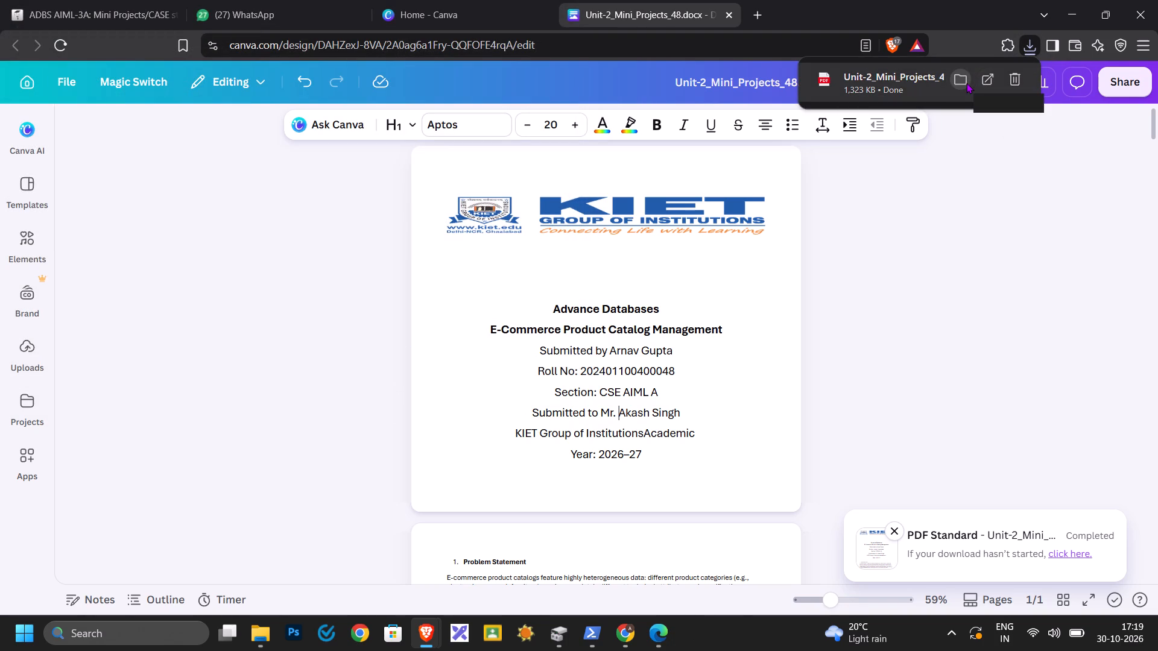
Open the downloaded PDF, check its pages through to the Library Management conclusion, and close it.
left_click(997, 83)
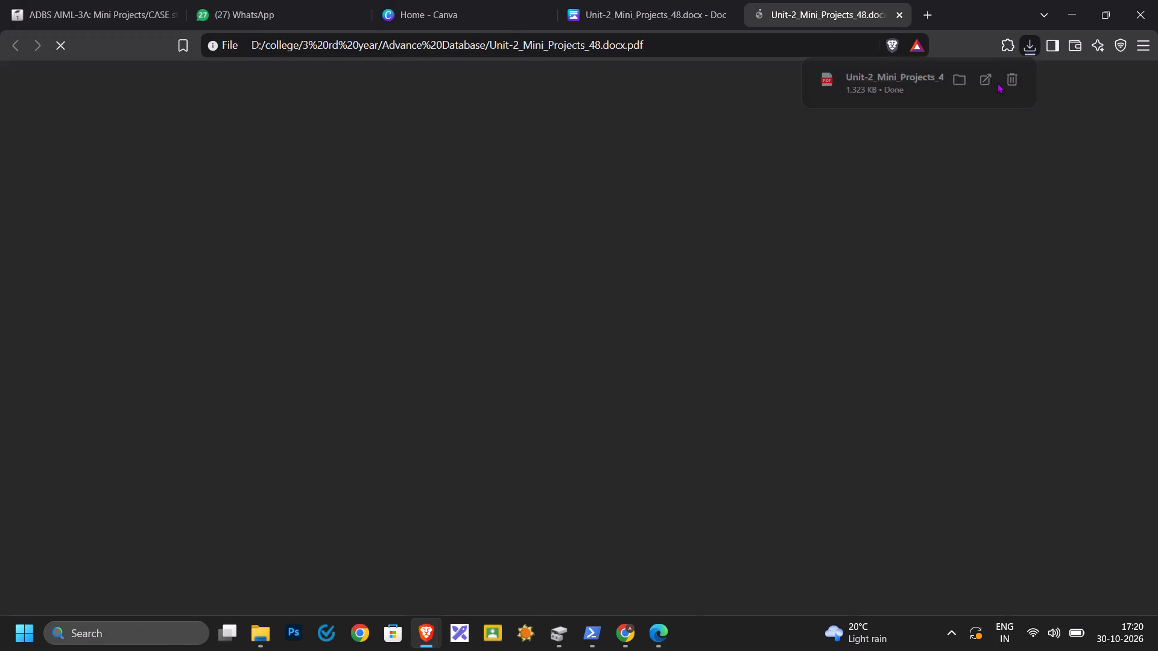
scroll(638, 291, "down", 4)
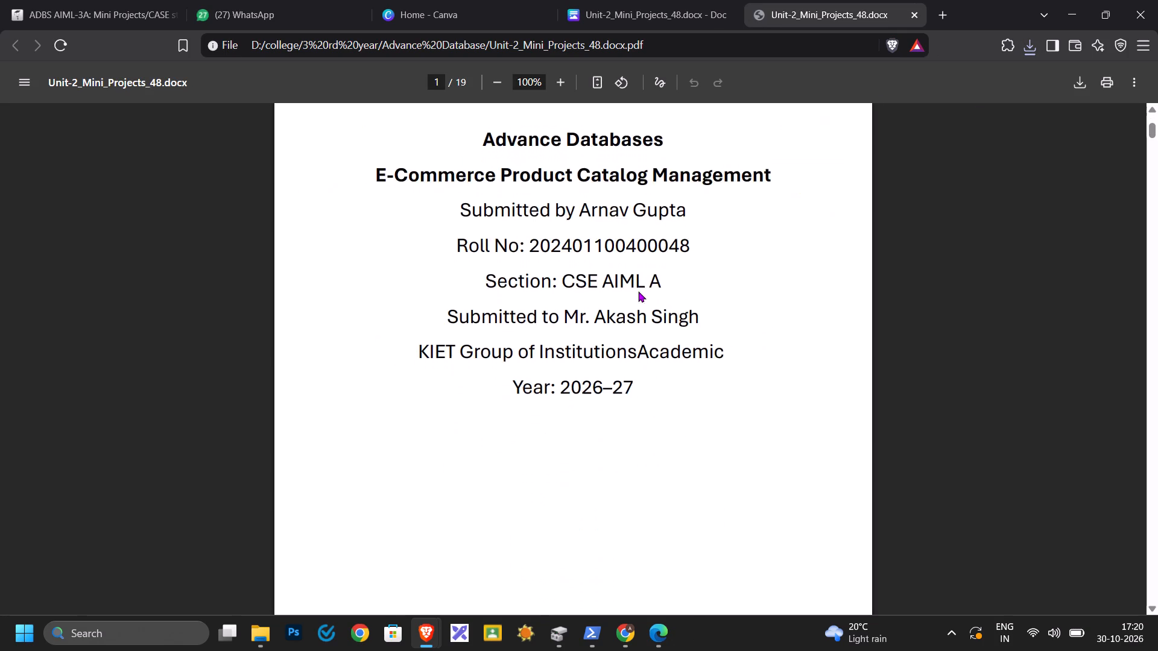
scroll(638, 291, "down", 3)
scroll(638, 291, "up", 4)
scroll(638, 291, "down", 3)
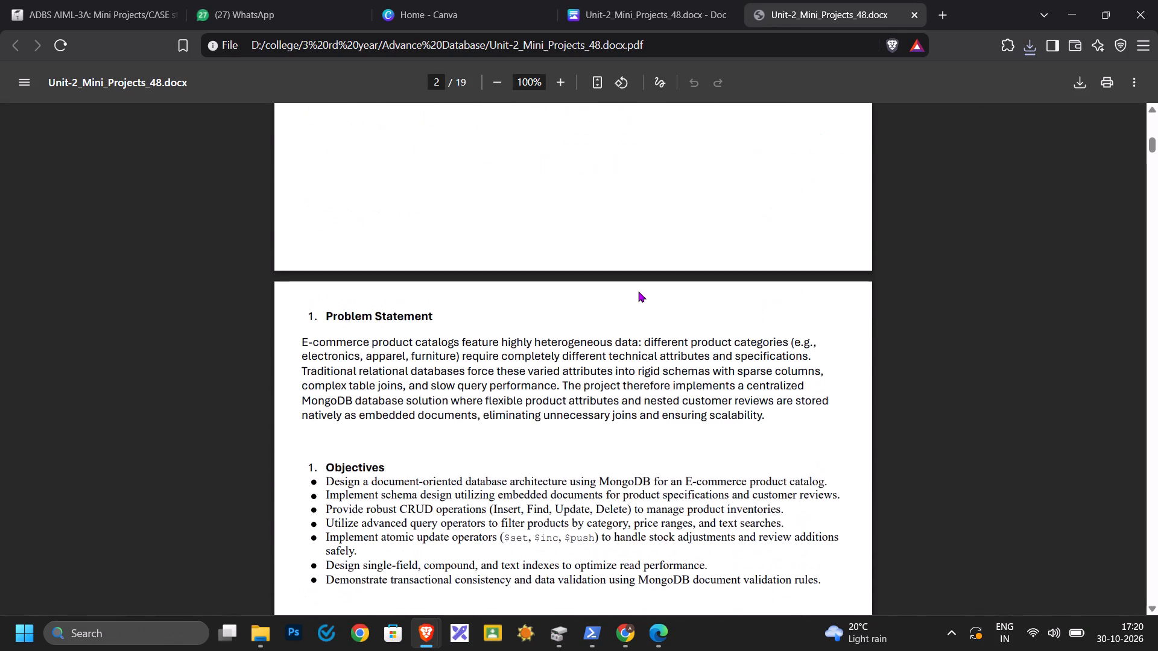
scroll(638, 291, "down", 14)
scroll(638, 291, "up", 6)
scroll(638, 291, "down", 5)
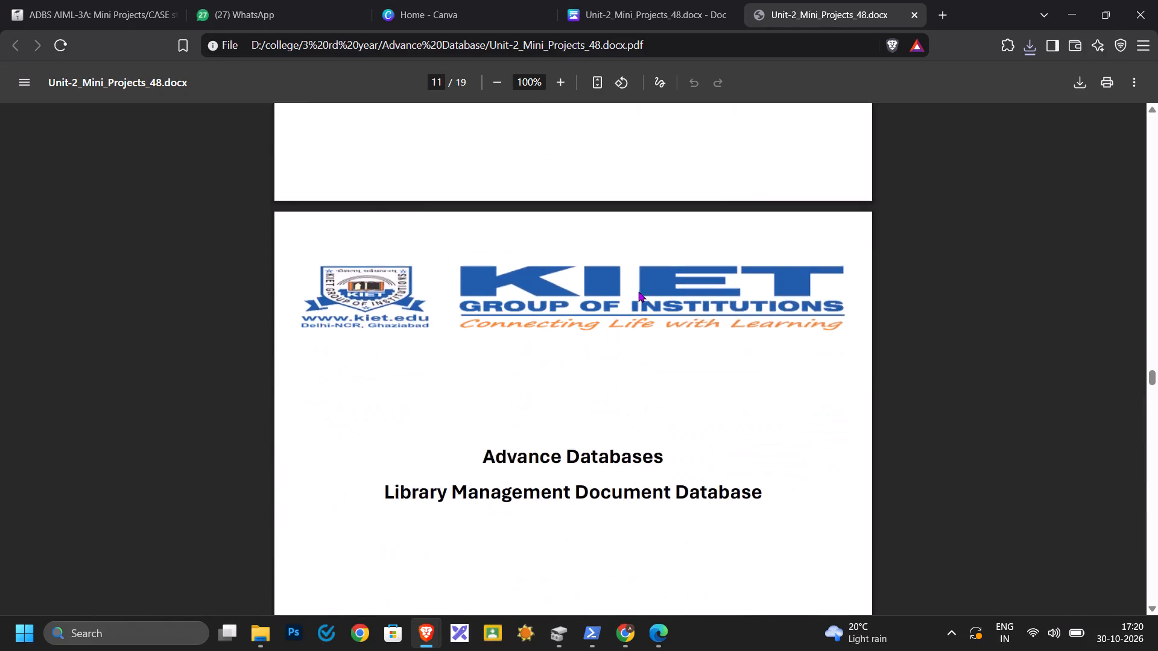
scroll(638, 291, "down", 13)
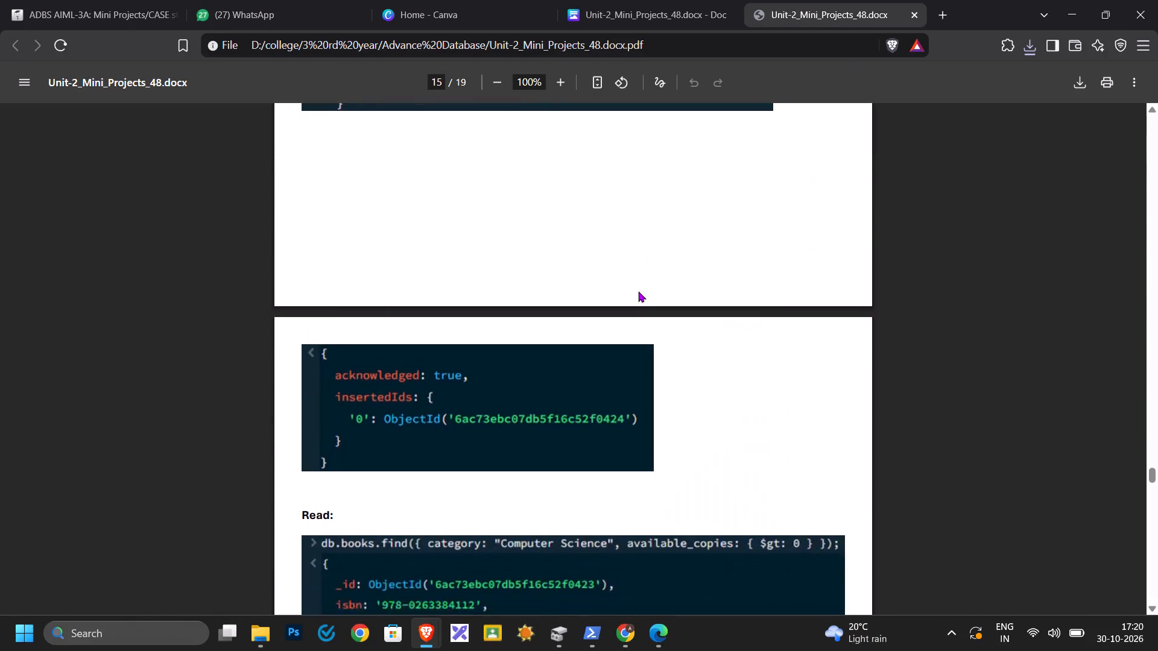
scroll(638, 291, "down", 5)
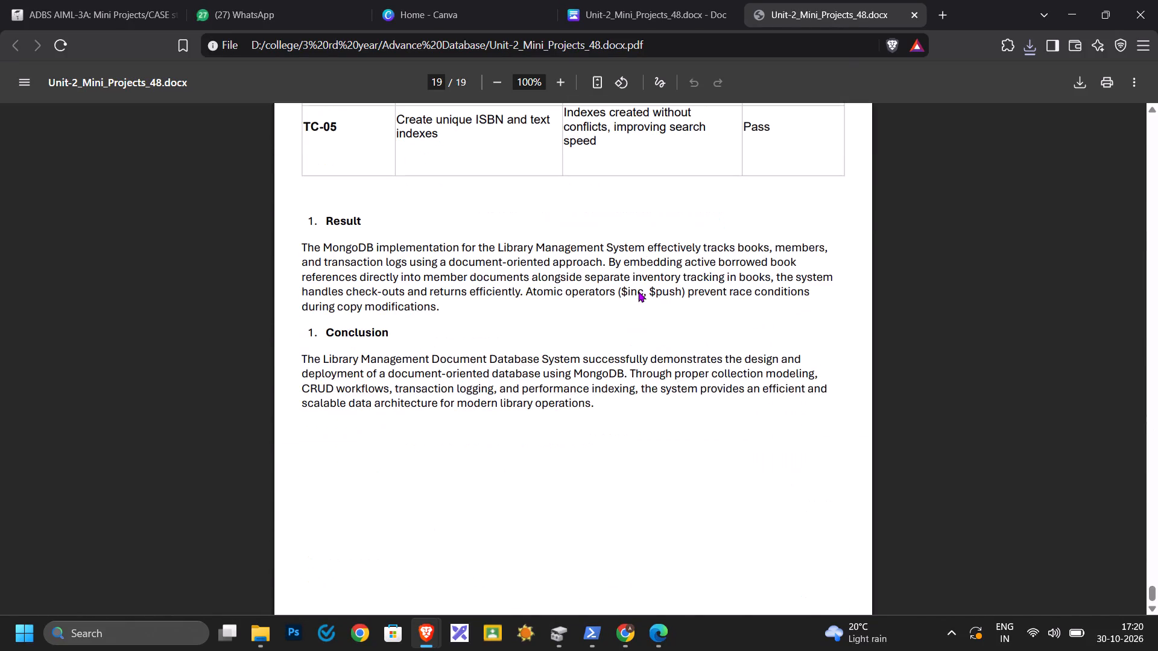
scroll(638, 291, "up", 9)
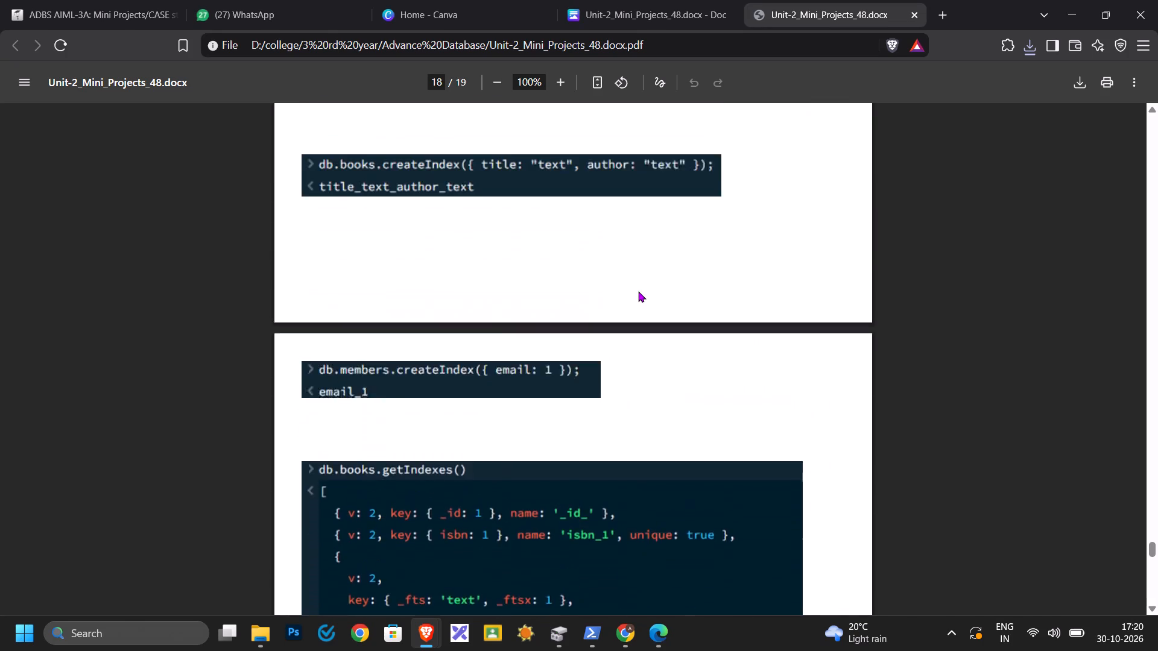
scroll(638, 291, "up", 2)
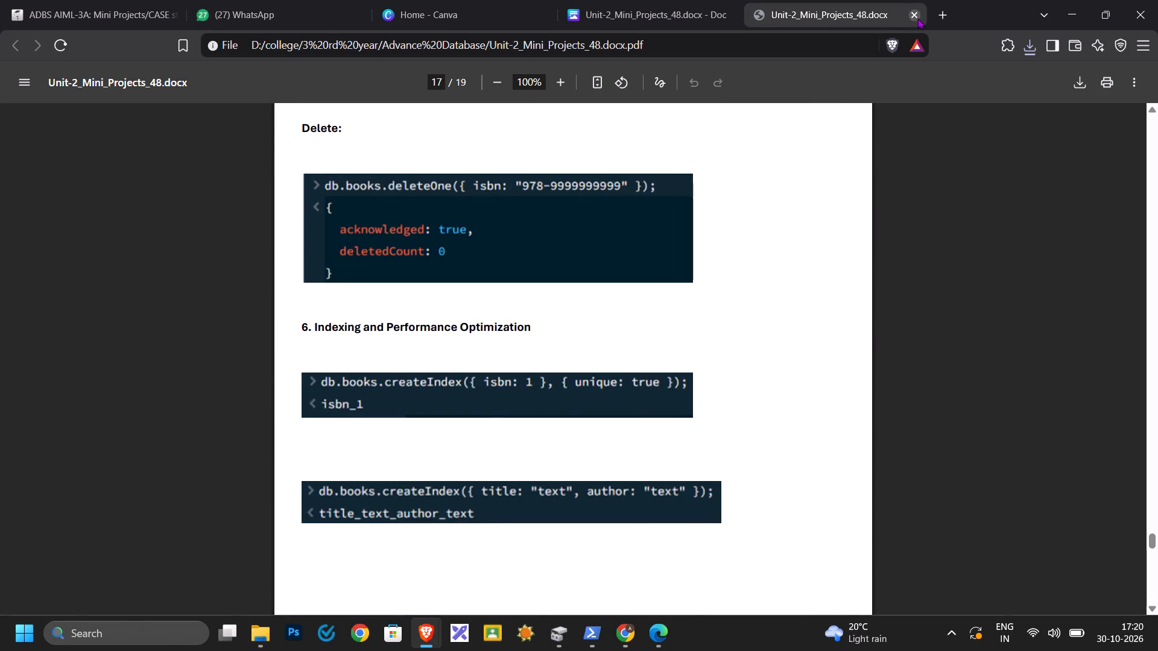
left_click(916, 17)
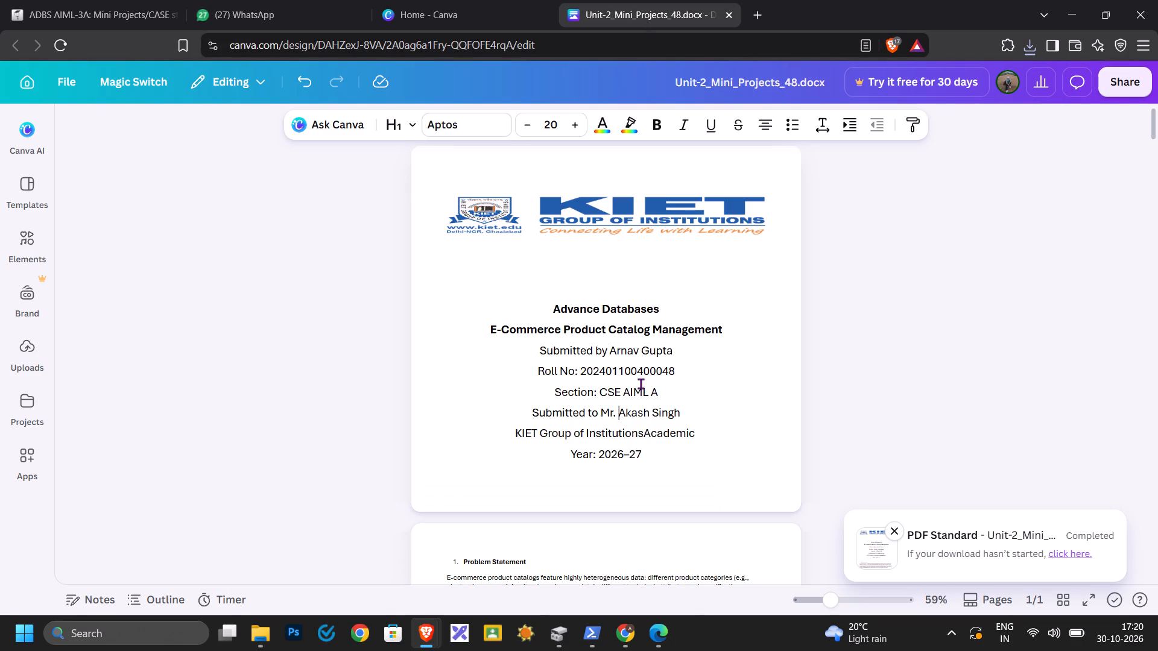
Open the uploaded images library for the Canva document.
left_click(30, 359)
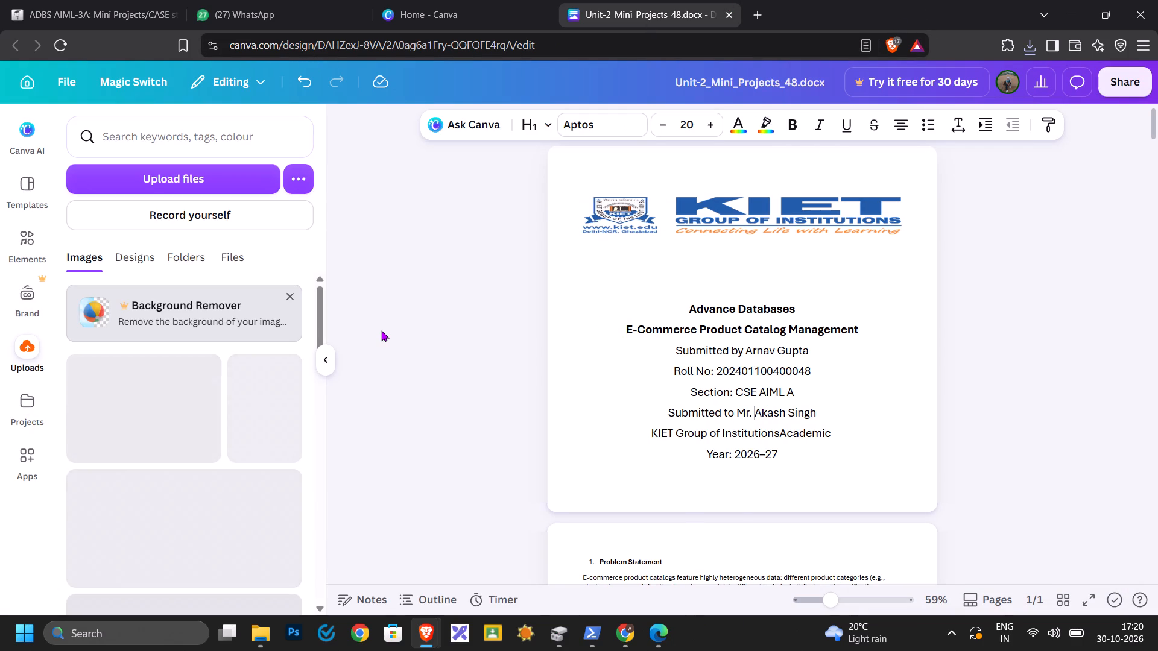
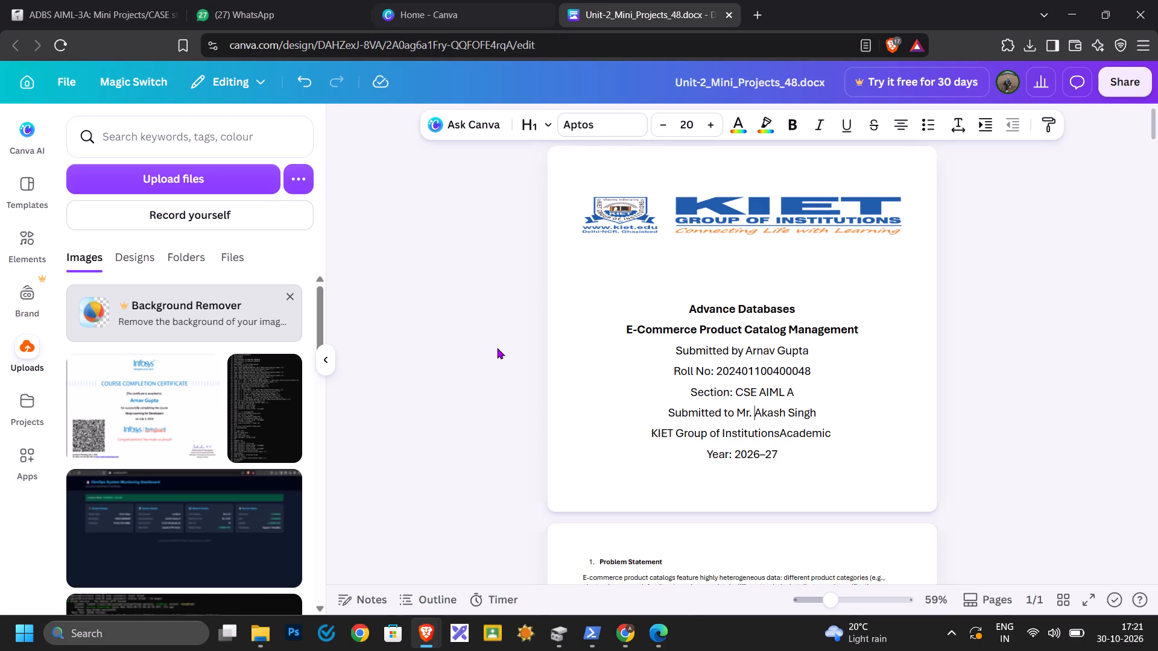
Close the uploads library, leave the Unit-2 document for the home page, and close its extra Canva tab.
left_click(30, 355)
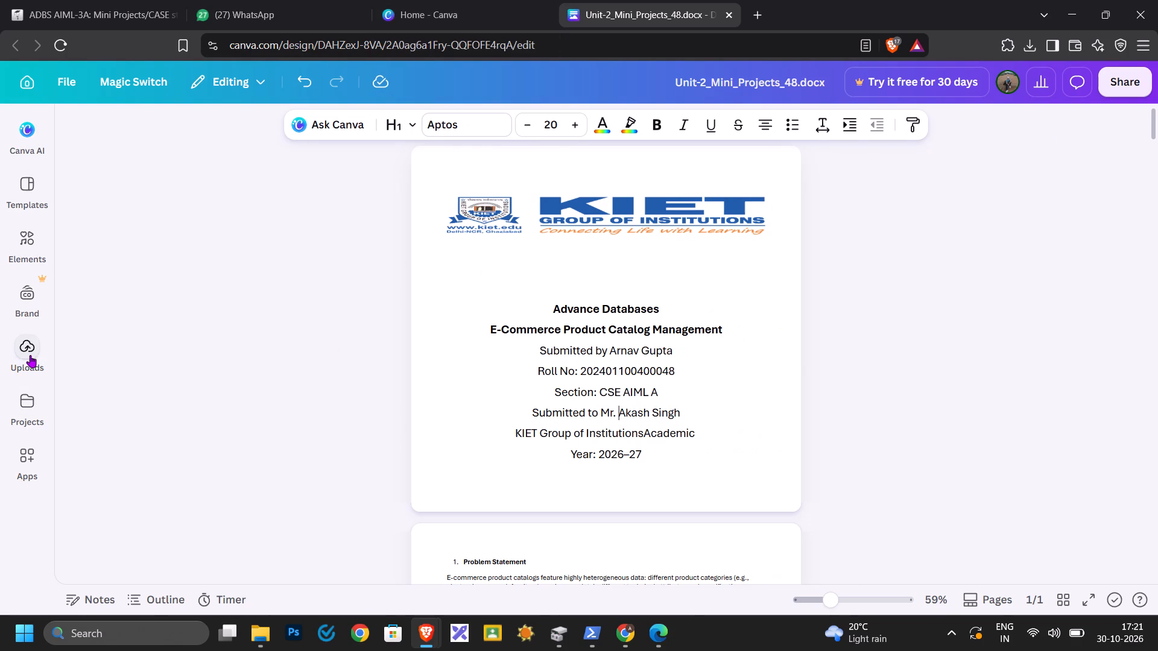
left_click(21, 88)
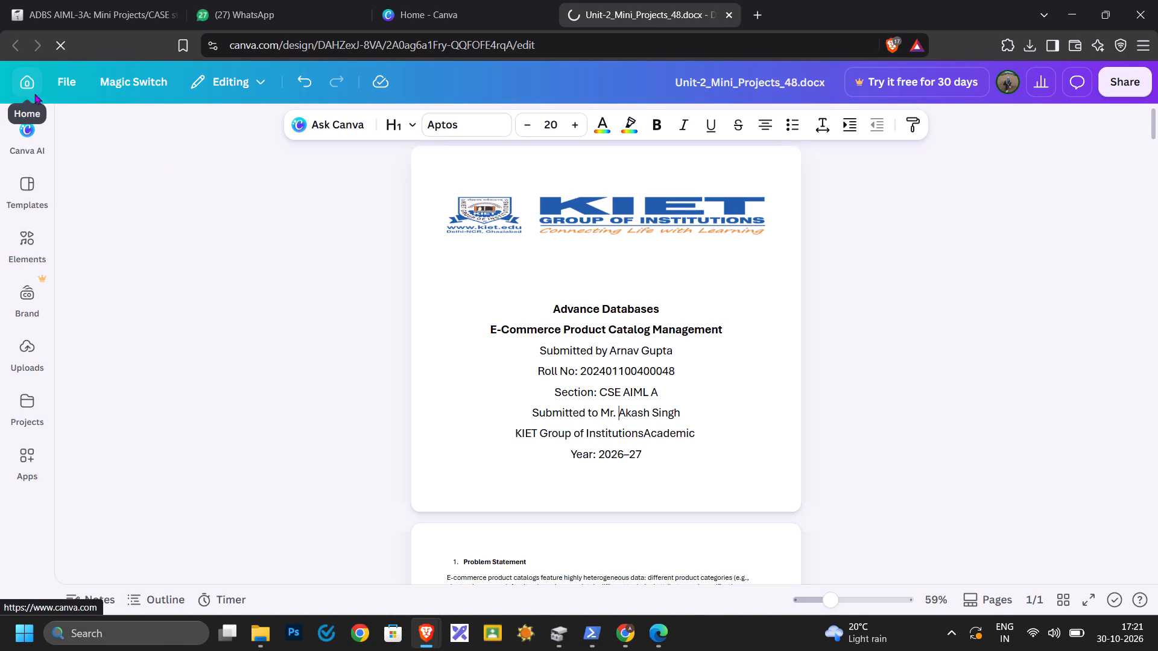
left_click(484, 0)
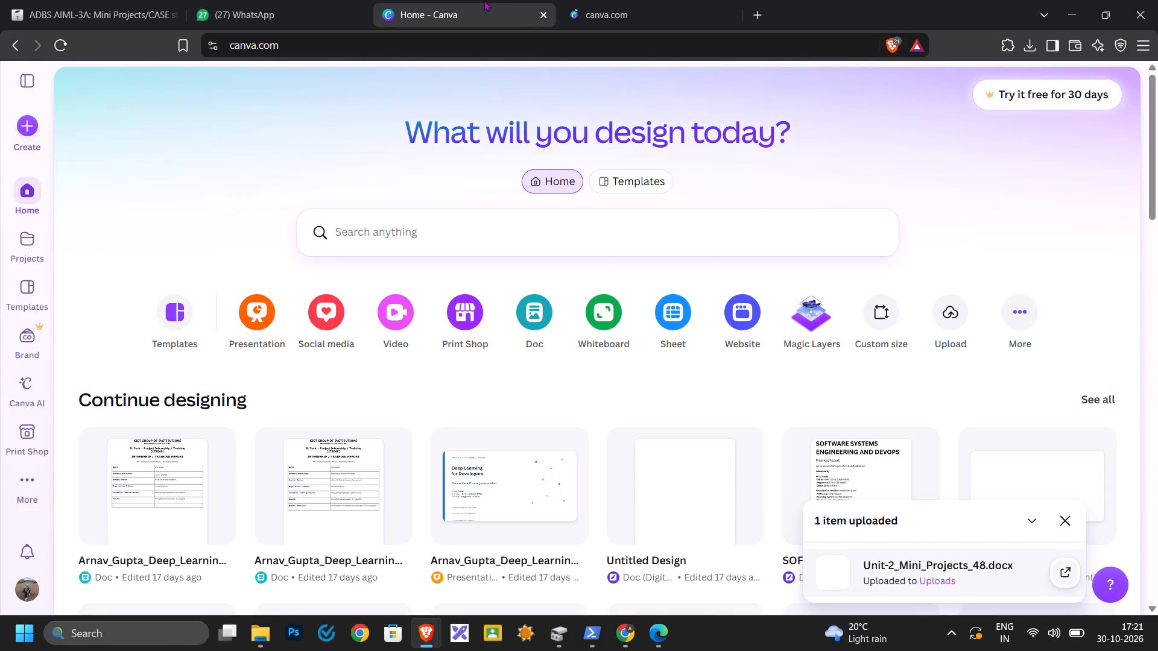
left_click(732, 14)
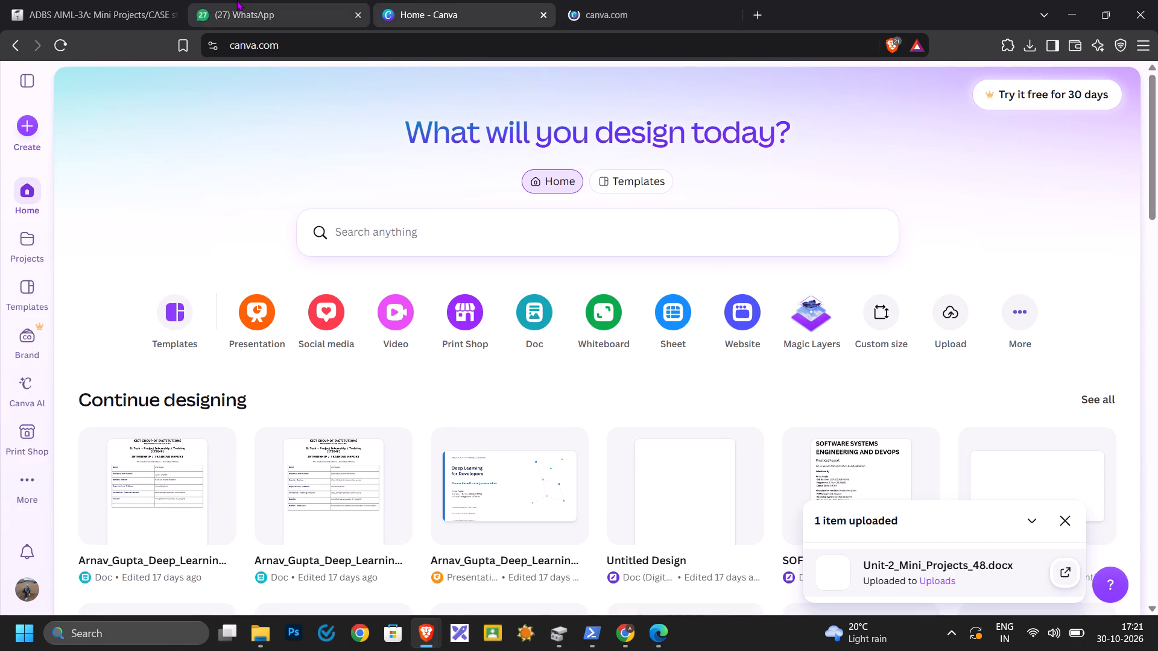
Switch to the Moodle course site and review the UNIT-3_CA-2 mini projects assignment and its submission details.
left_click(117, 0)
scroll(365, 358, "down", 1)
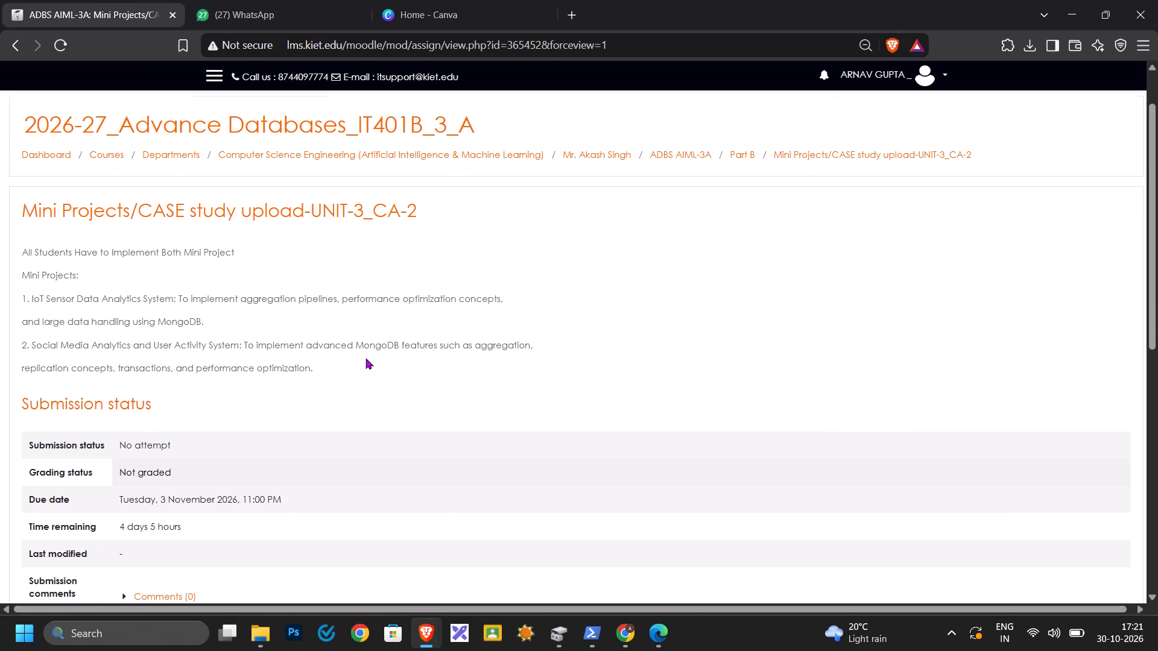
scroll(365, 358, "down", 2)
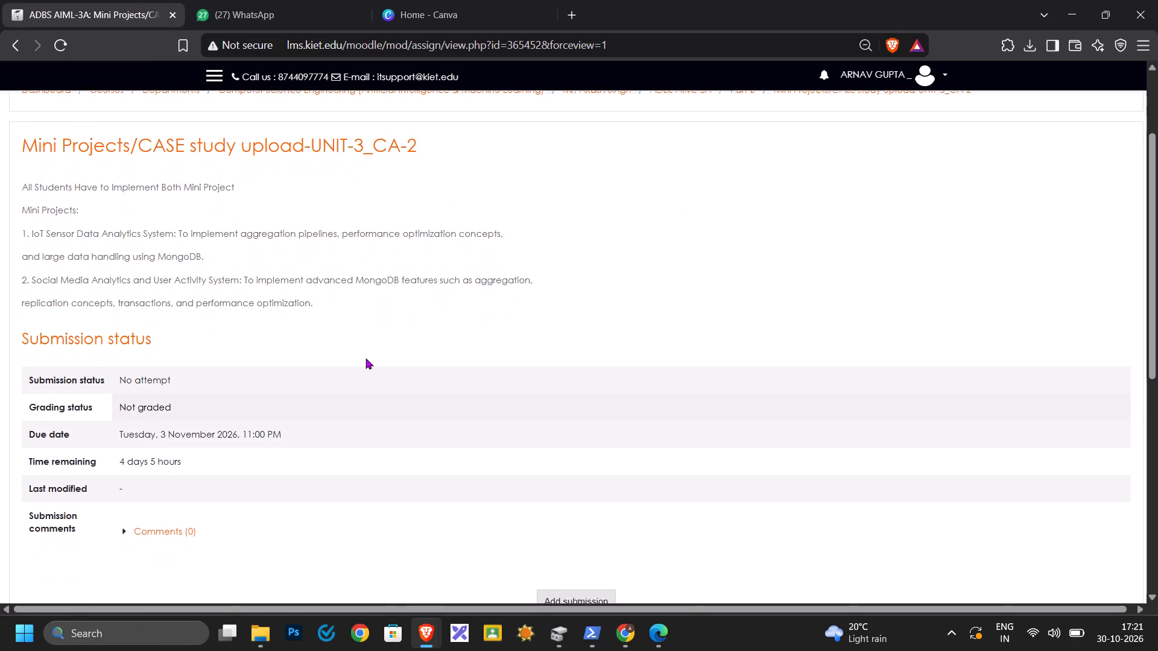
scroll(365, 358, "down", 1)
scroll(365, 358, "up", 2)
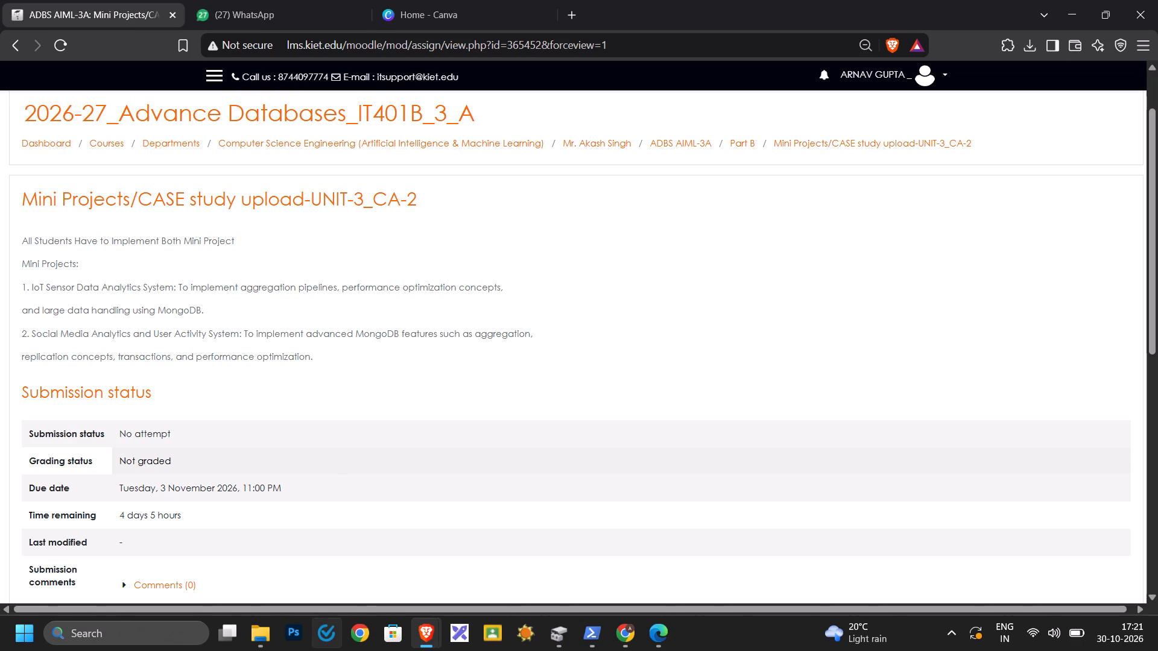
Switch to File Explorer and open the Advance Database folder.
left_click(275, 577)
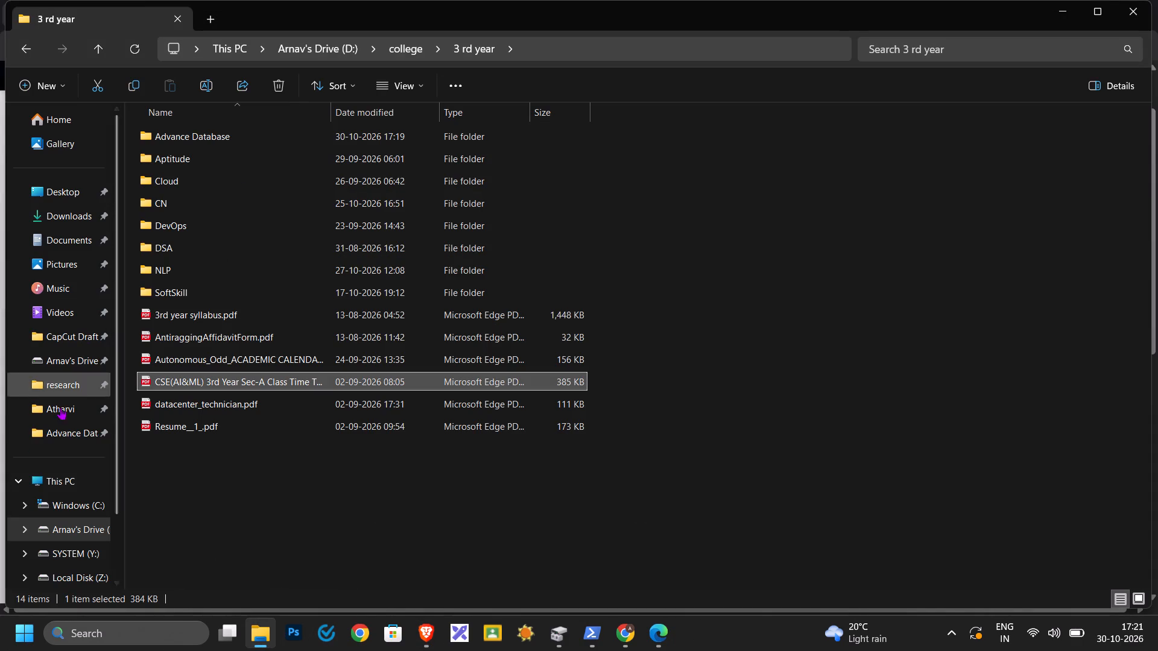
left_click(63, 426)
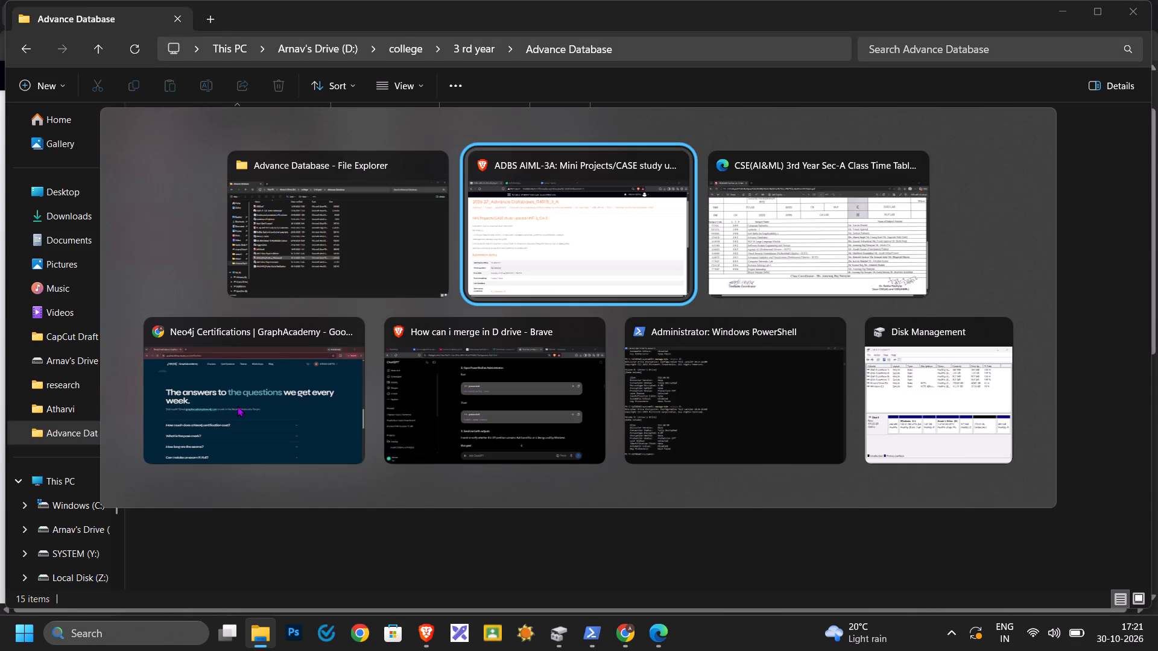
Go back to the Moodle page and open the neighbouring Mini Projects/CASE study upload-UNIT-2_CA-2 assignment down to its submission section.
scroll(238, 295, "down", 1)
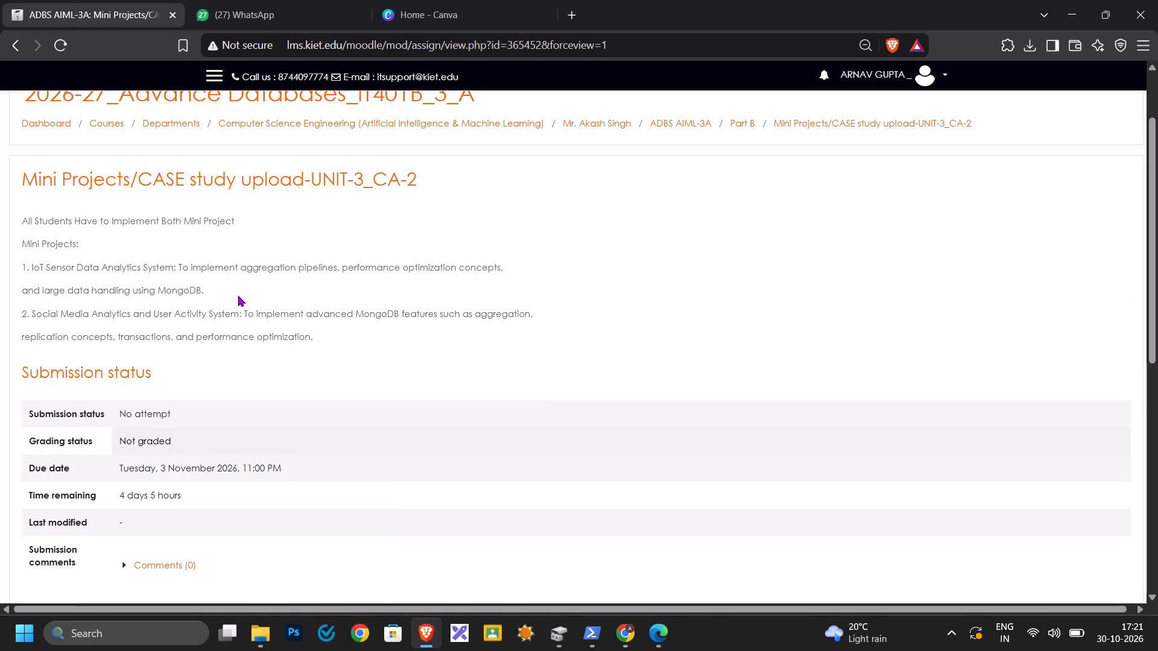
scroll(238, 295, "down", 1)
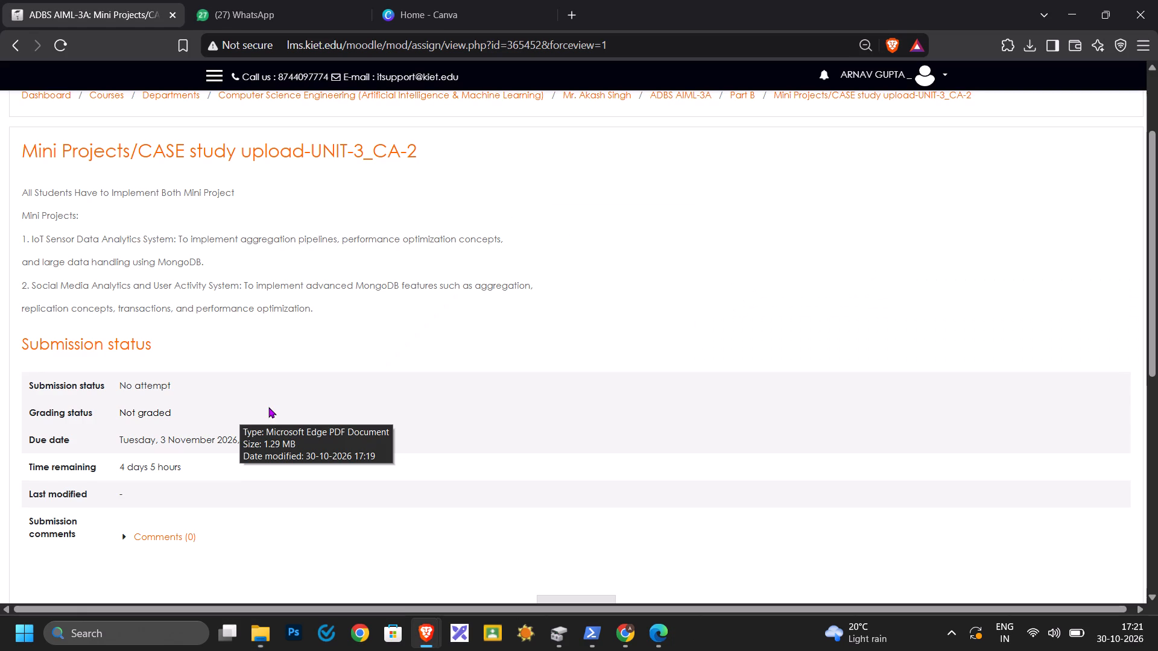
scroll(234, 289, "down", 2)
scroll(234, 289, "up", 1)
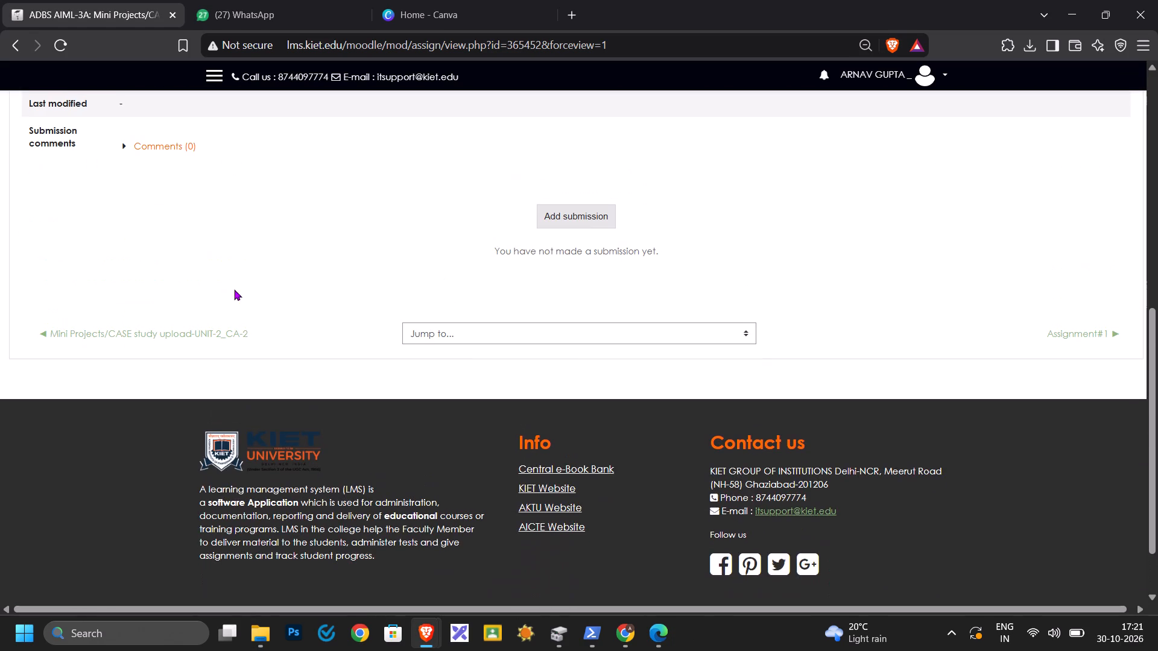
scroll(234, 289, "up", 1)
left_click(146, 337)
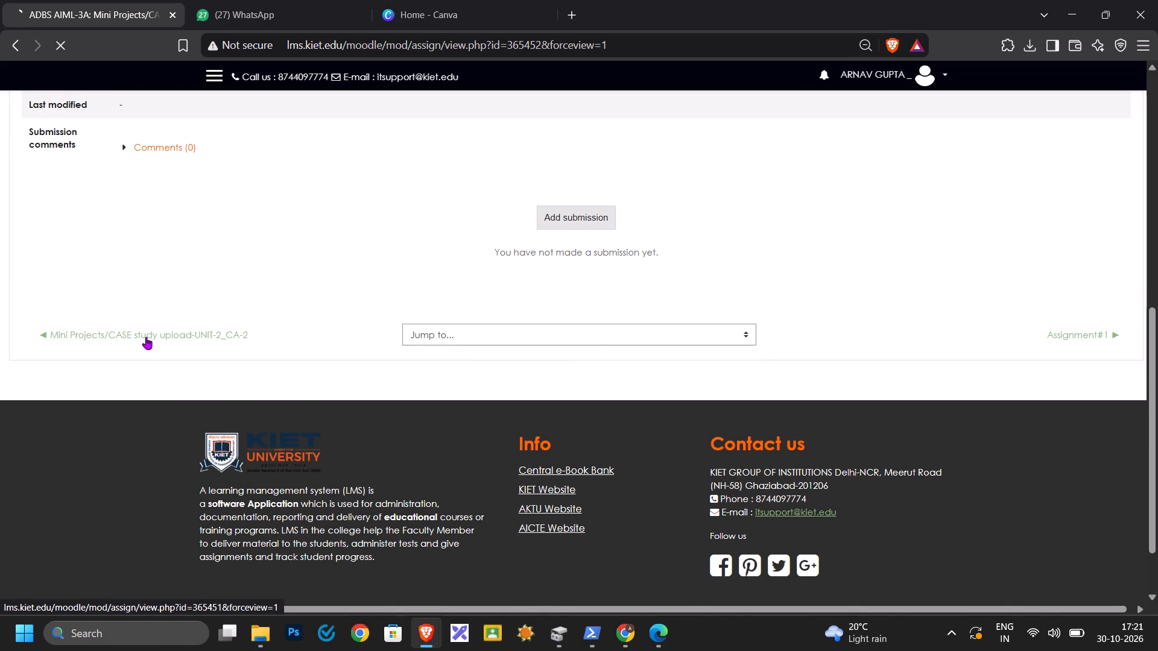
scroll(422, 333, "up", 3)
scroll(422, 333, "down", 1)
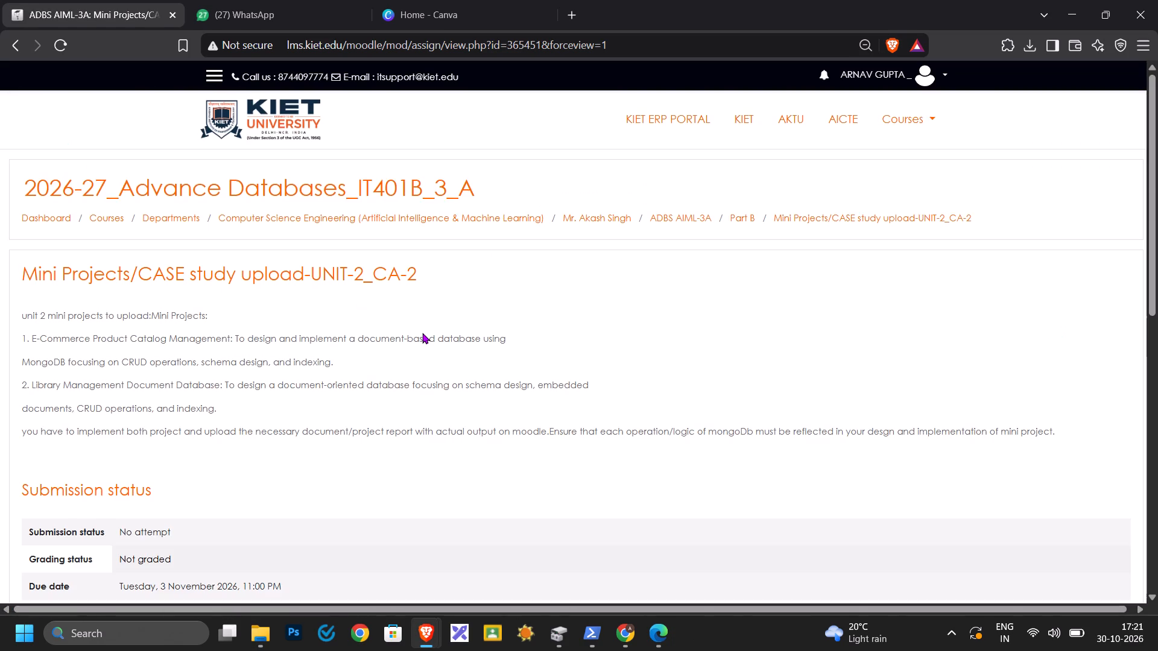
scroll(422, 333, "down", 2)
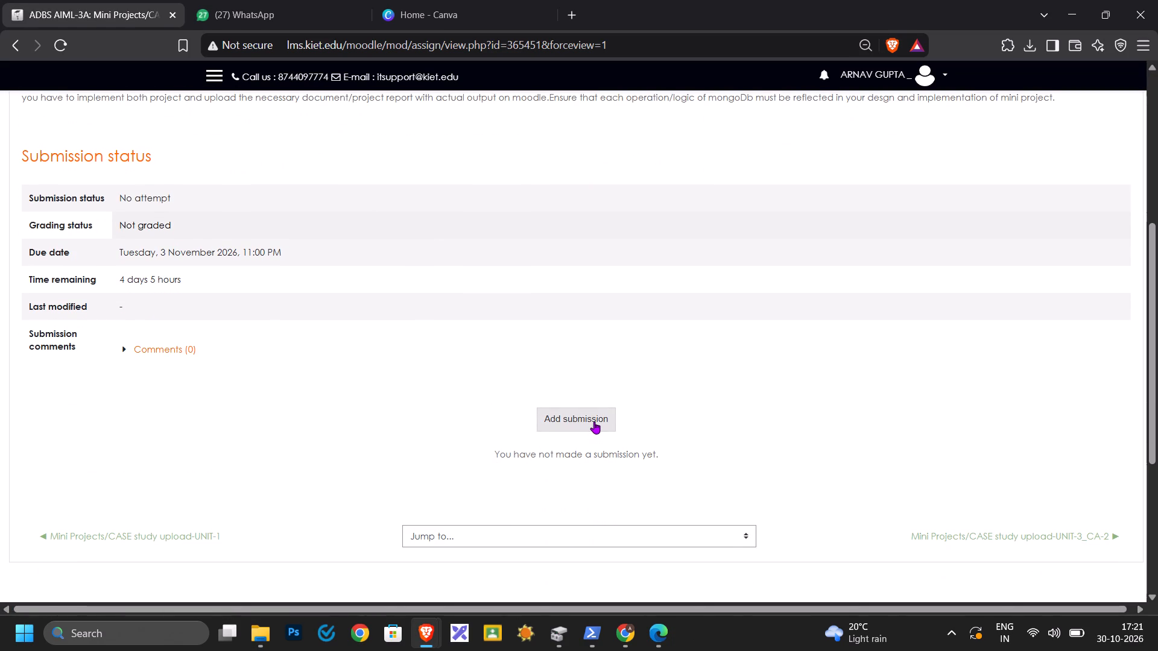
Start a submission for the UNIT-2_CA-2 assignment and tick the own-work declaration.
left_click(594, 421)
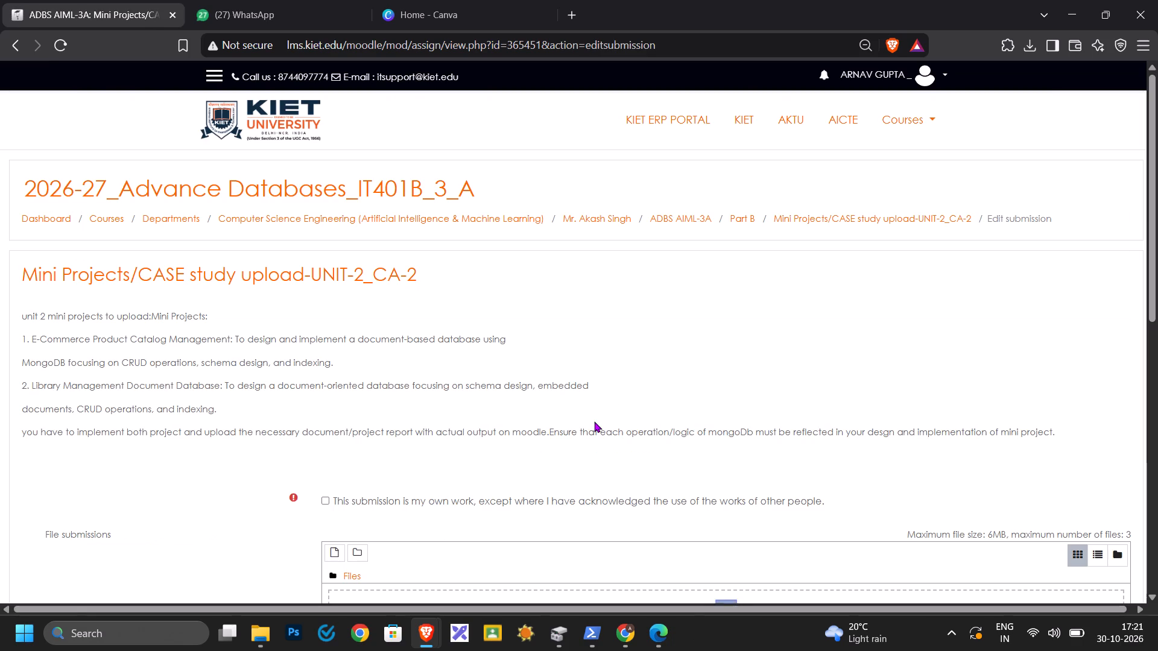
scroll(594, 421, "down", 2)
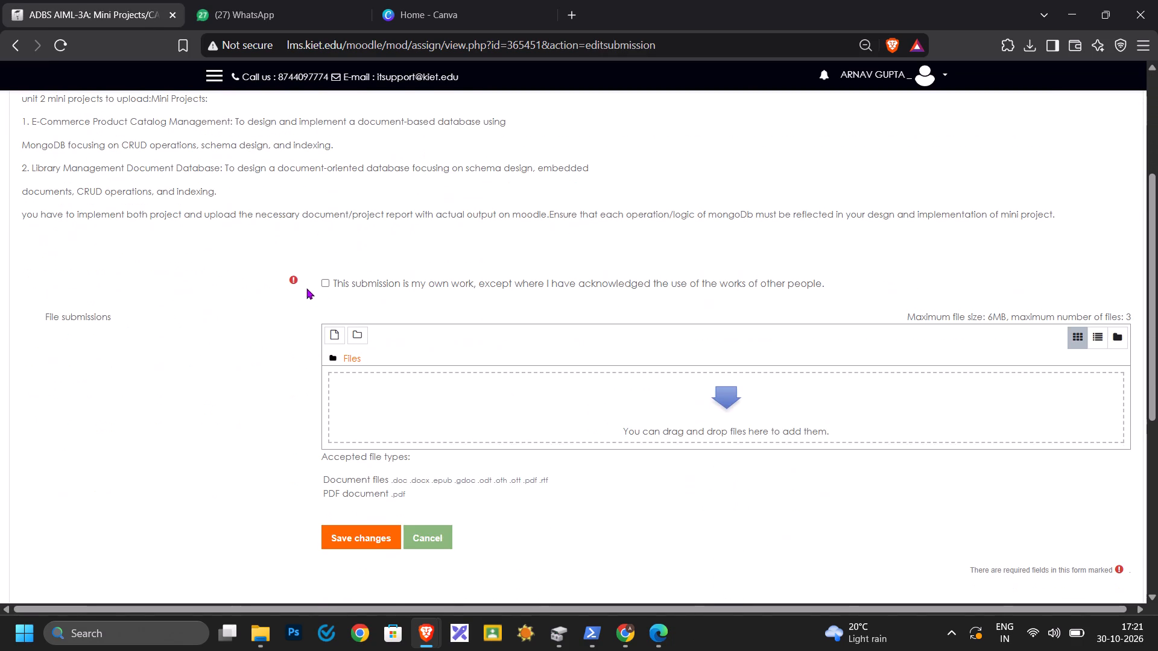
left_click(326, 280)
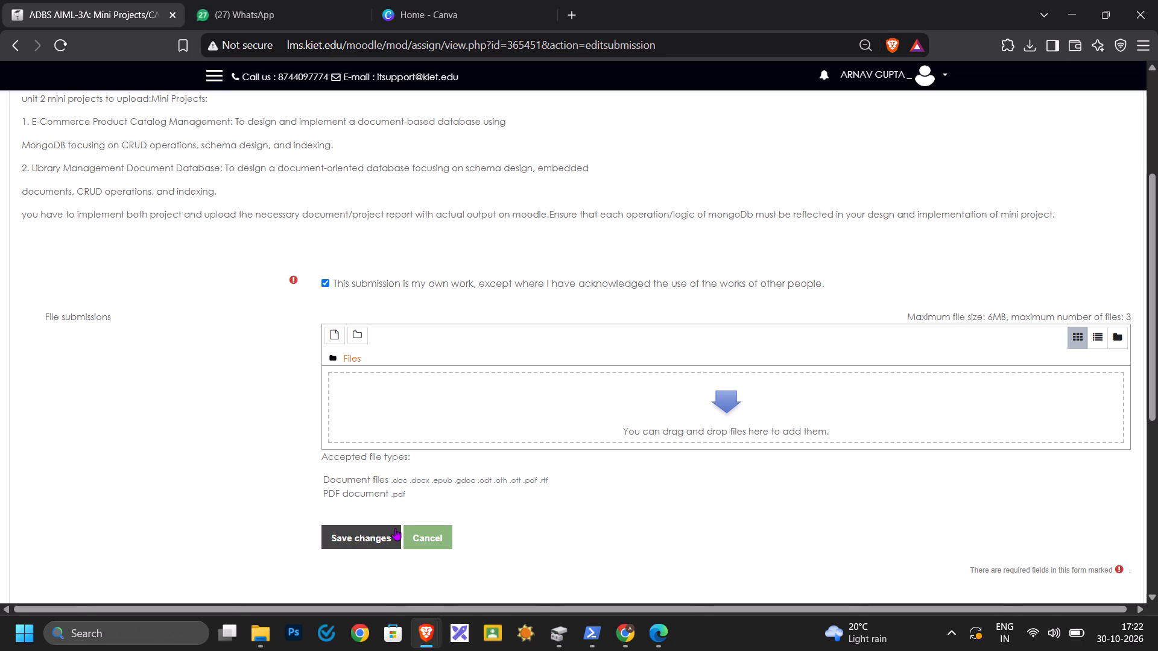
Place the browser beside the Advance Database folder, add Unit-2_Mini_Projects_48.docx.pdf to the submission files, and maximize the browser again.
left_click_drag(758, 0, 614, 0)
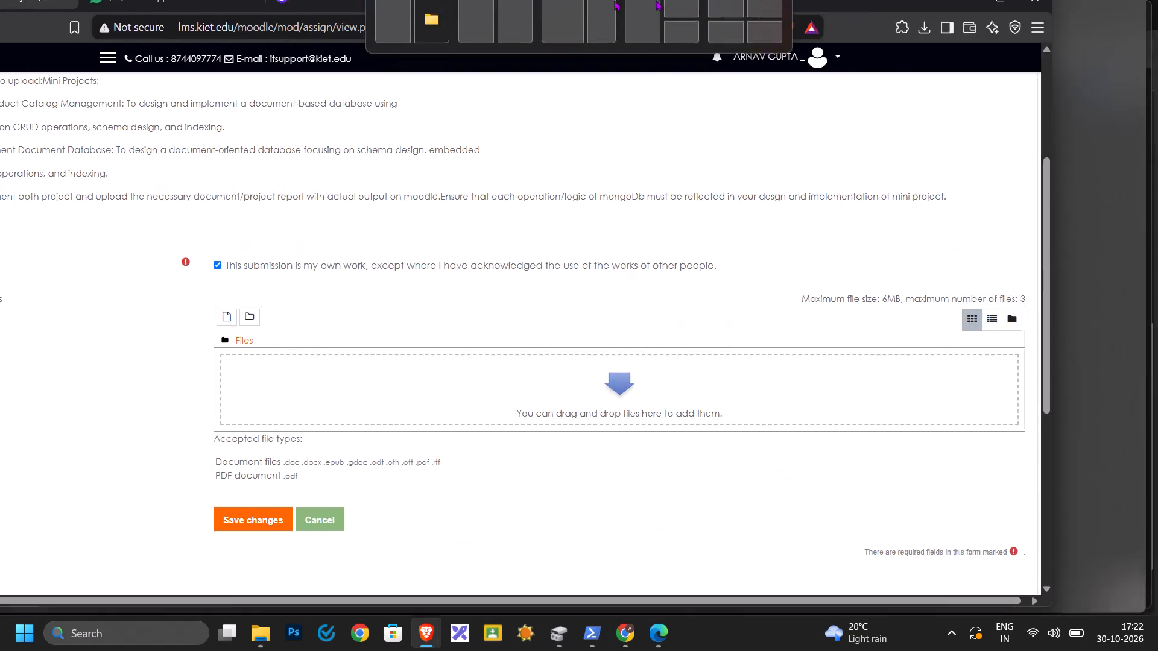
left_click_drag(614, 0, 400, 51)
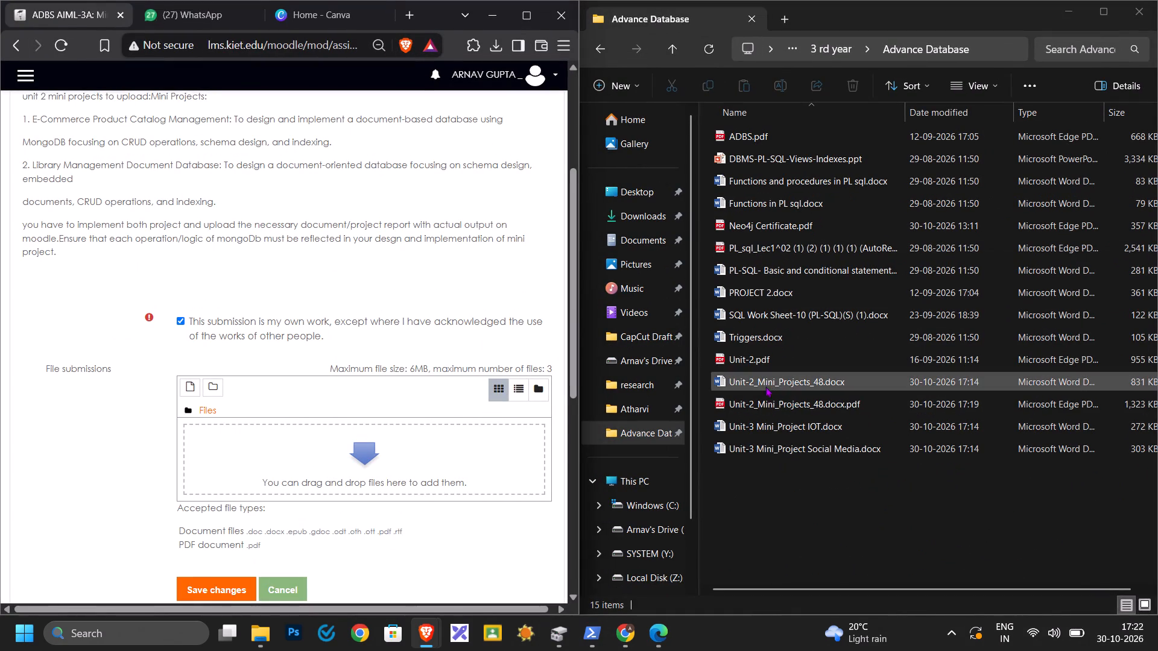
left_click_drag(764, 400, 434, 438)
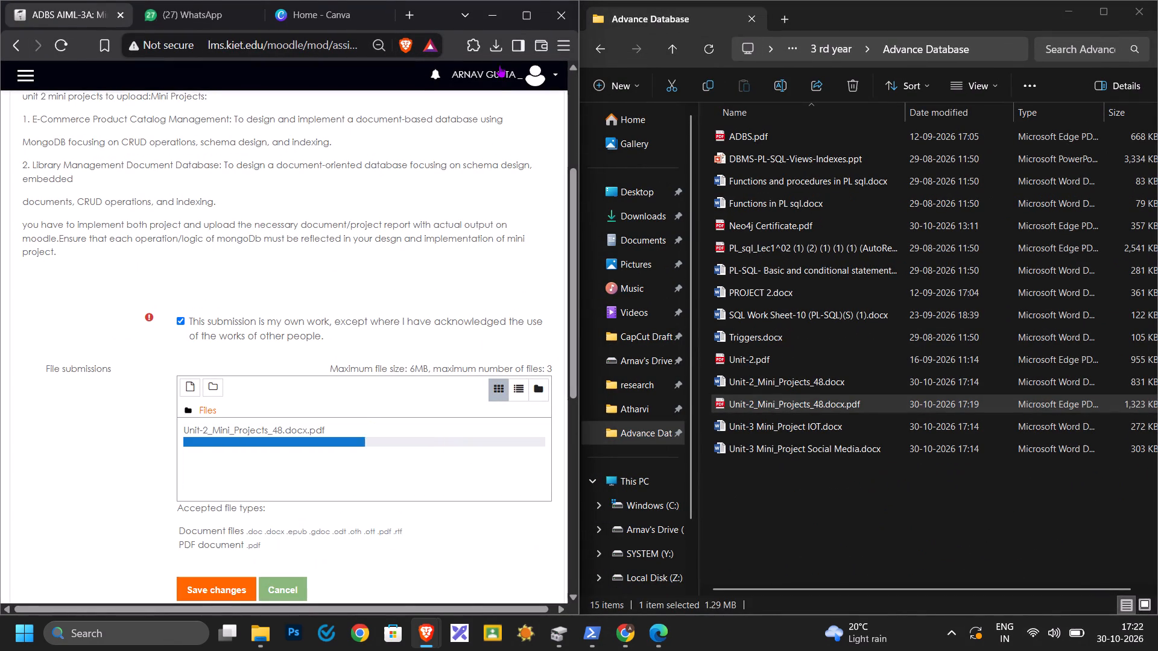
left_click(514, 15)
Check the attached file against the assignment text, save the UNIT-2_CA-2 submission, and look over its submission status.
scroll(531, 309, "down", 1)
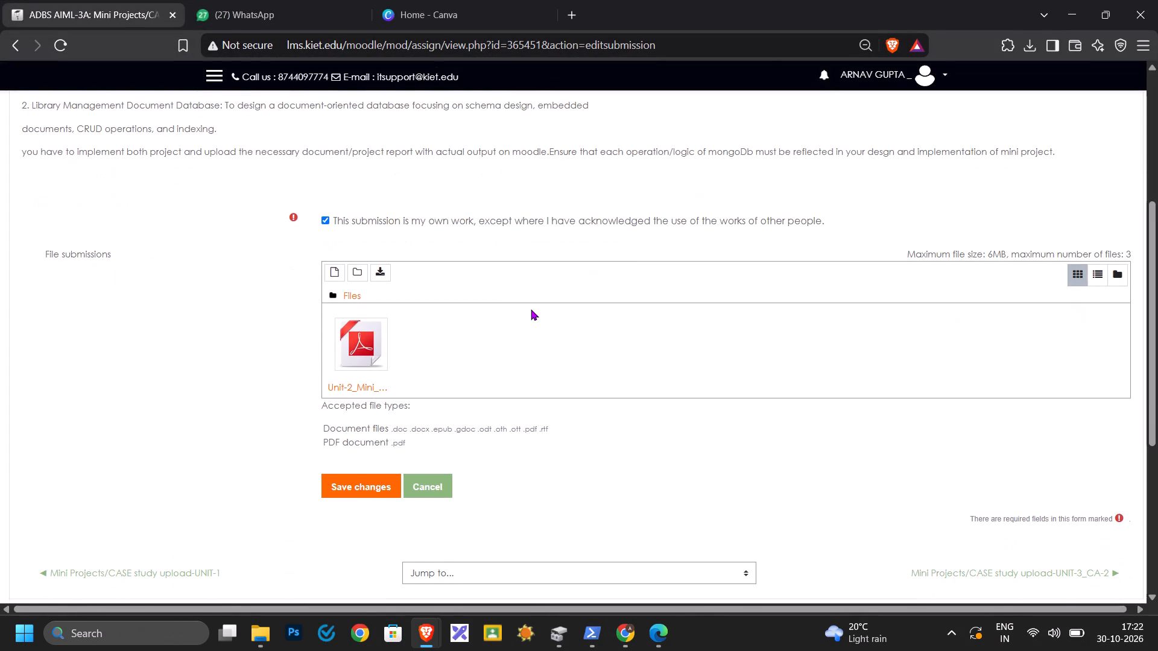
scroll(531, 309, "down", 1)
scroll(342, 397, "right", 1)
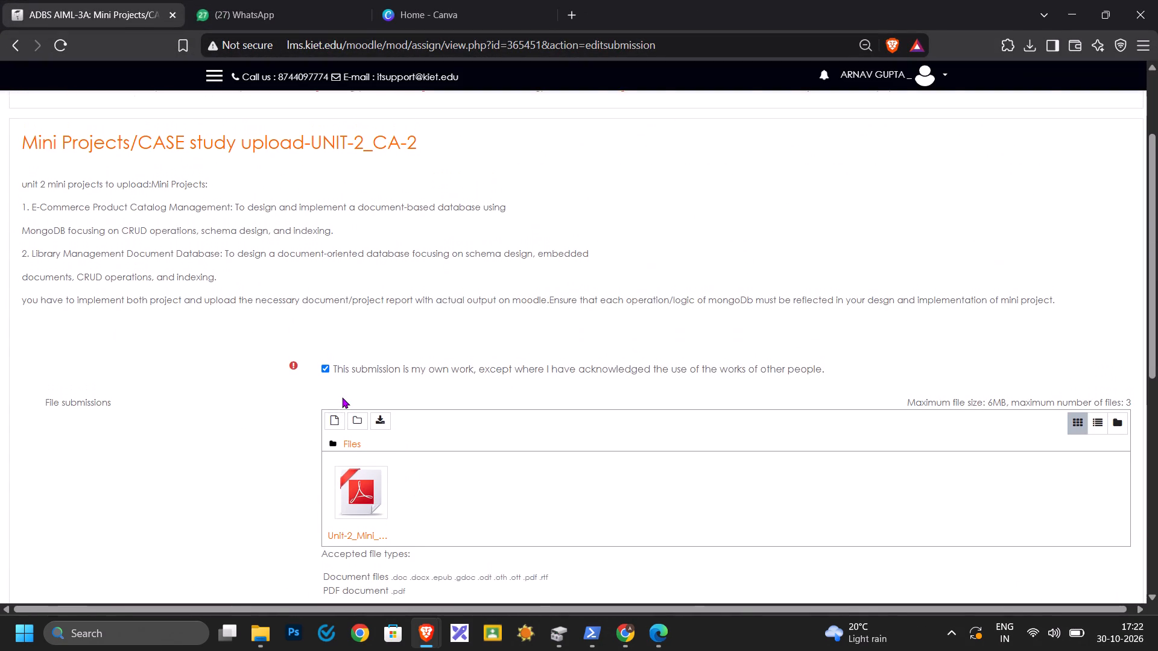
scroll(342, 397, "right", 1)
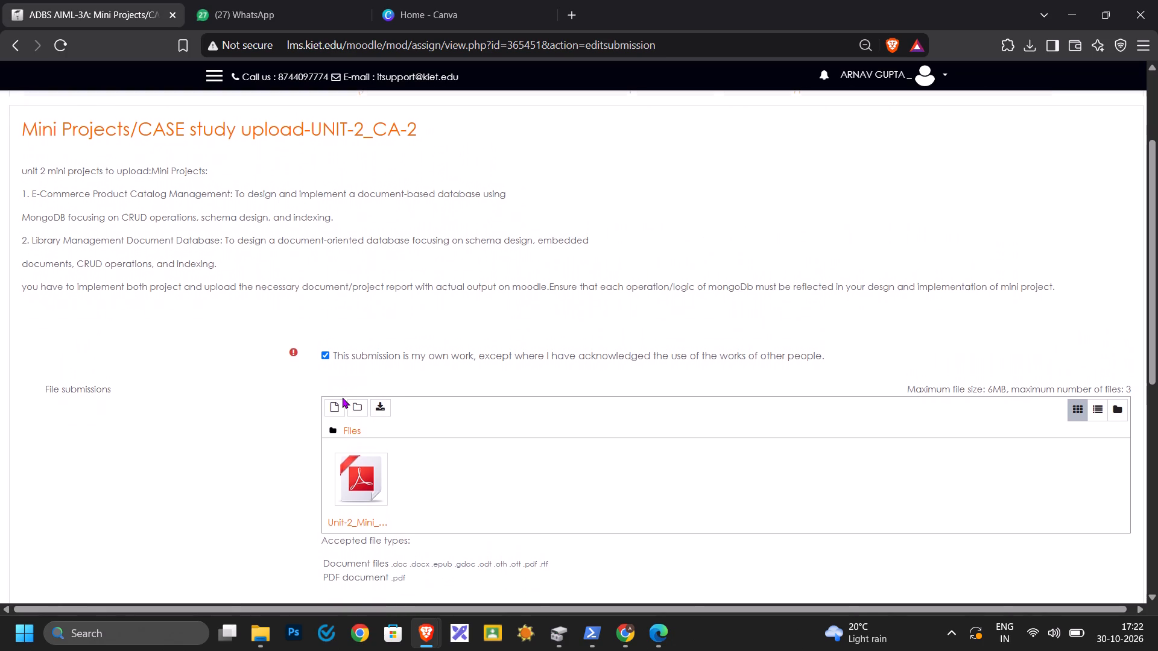
scroll(342, 397, "right", 1)
scroll(342, 397, "down", 1)
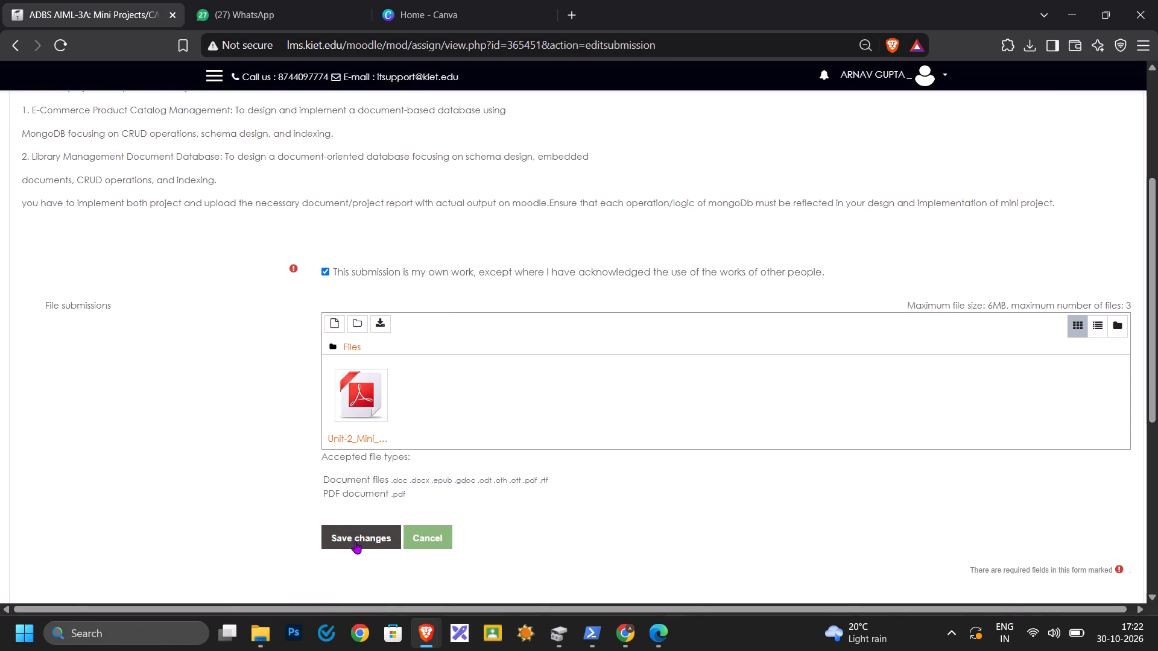
left_click(356, 539)
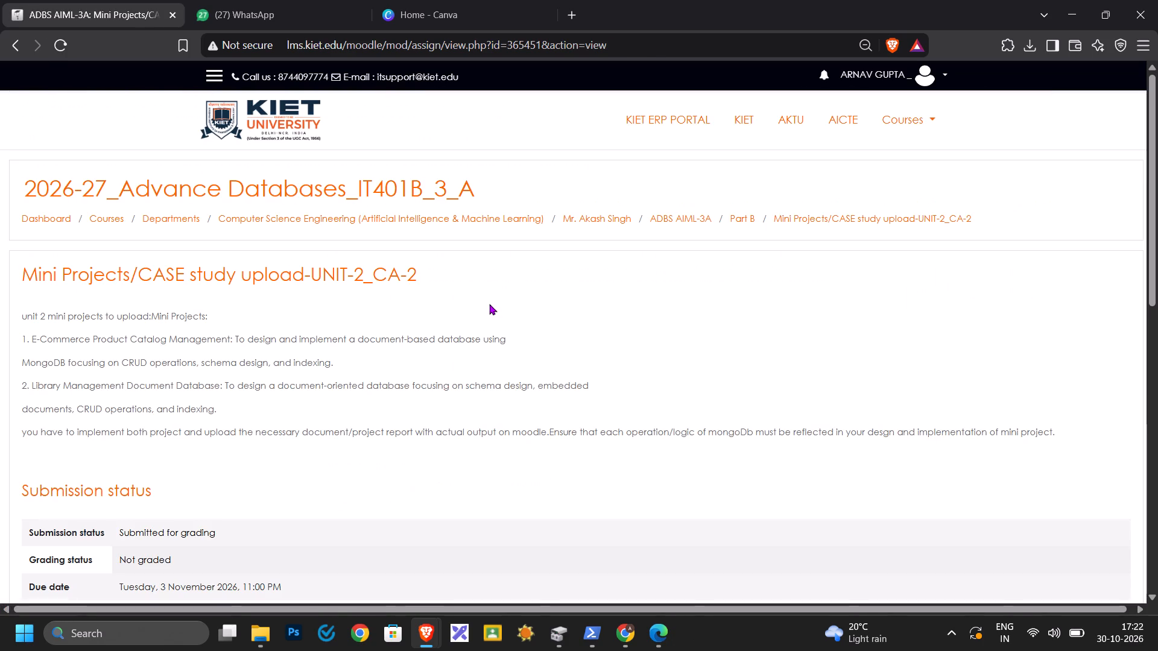
scroll(489, 304, "down", 4)
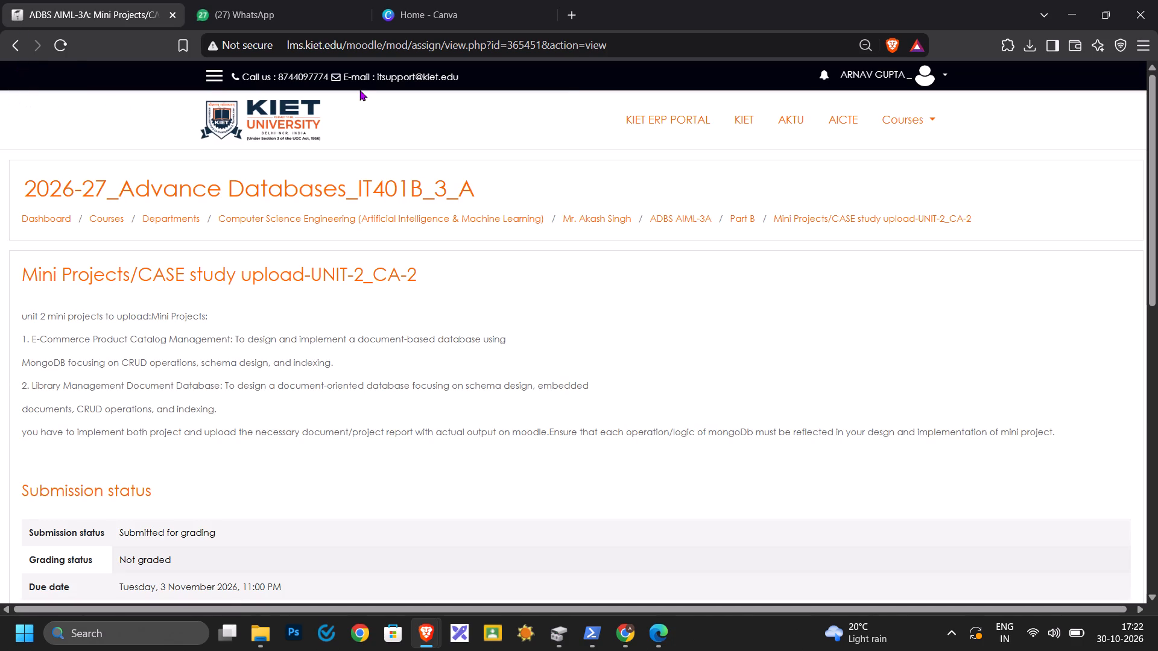
Switch to Canva and start a file upload for a new design.
left_click(438, 0)
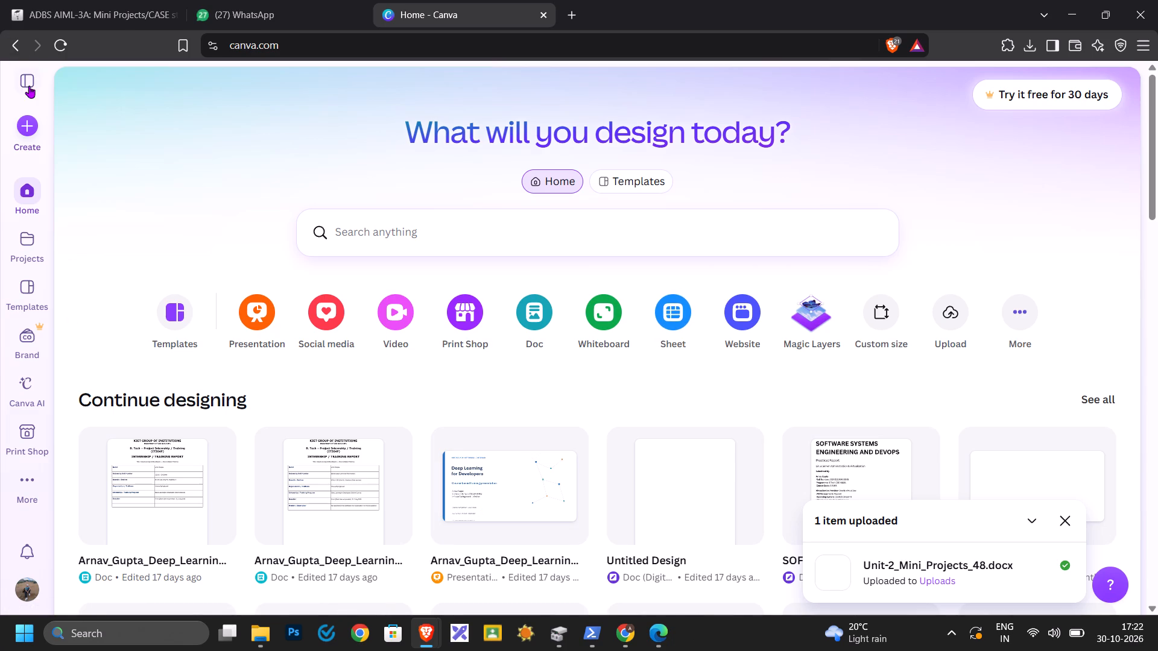
left_click(30, 115)
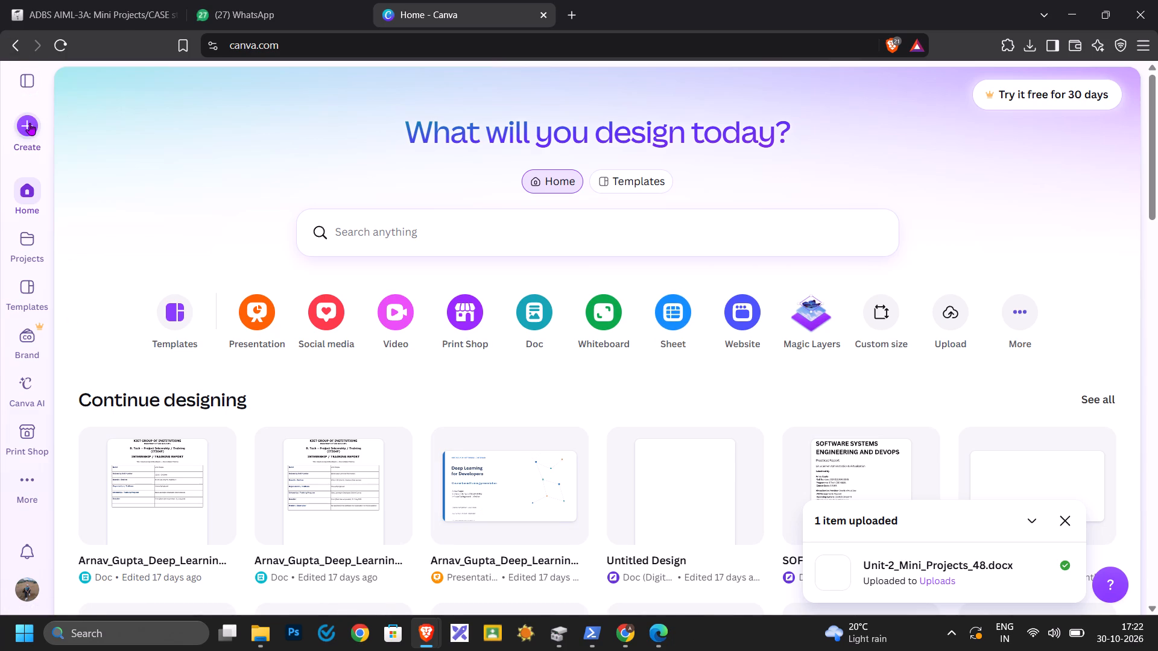
left_click(30, 123)
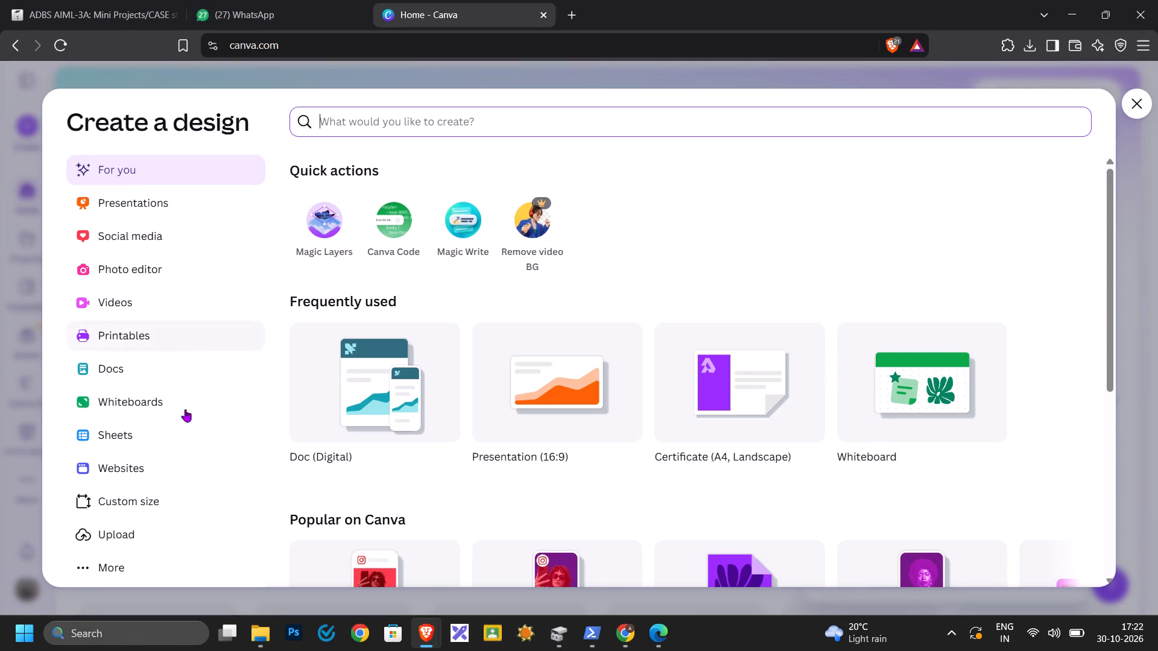
scroll(182, 485, "down", 1)
left_click(149, 527)
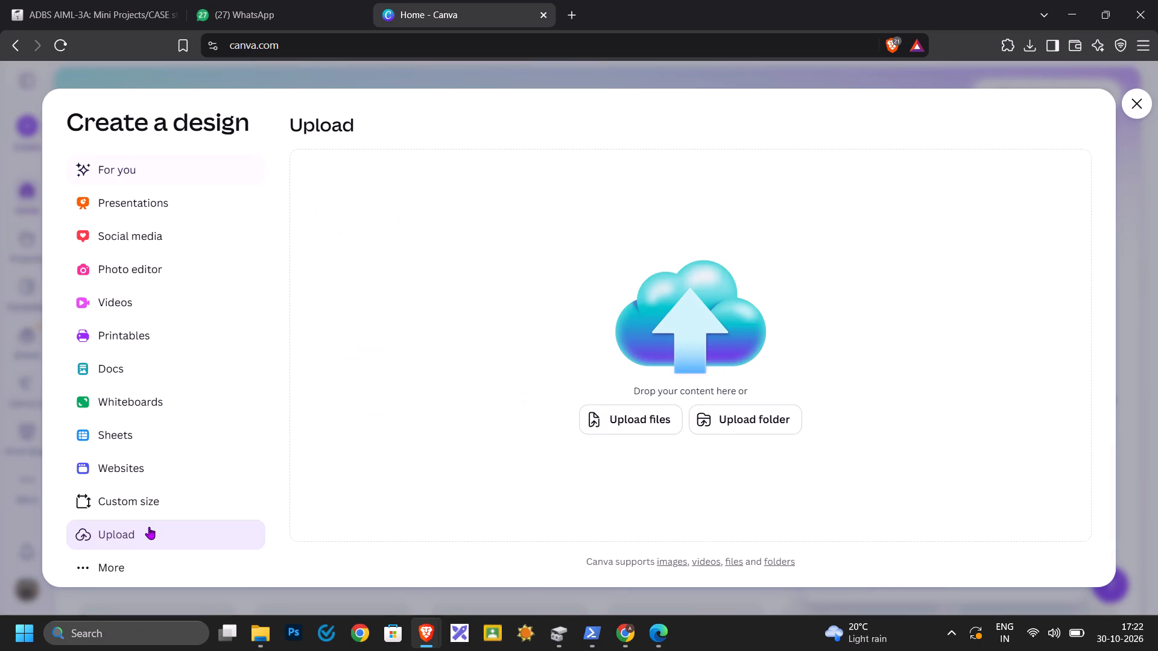
left_click(606, 430)
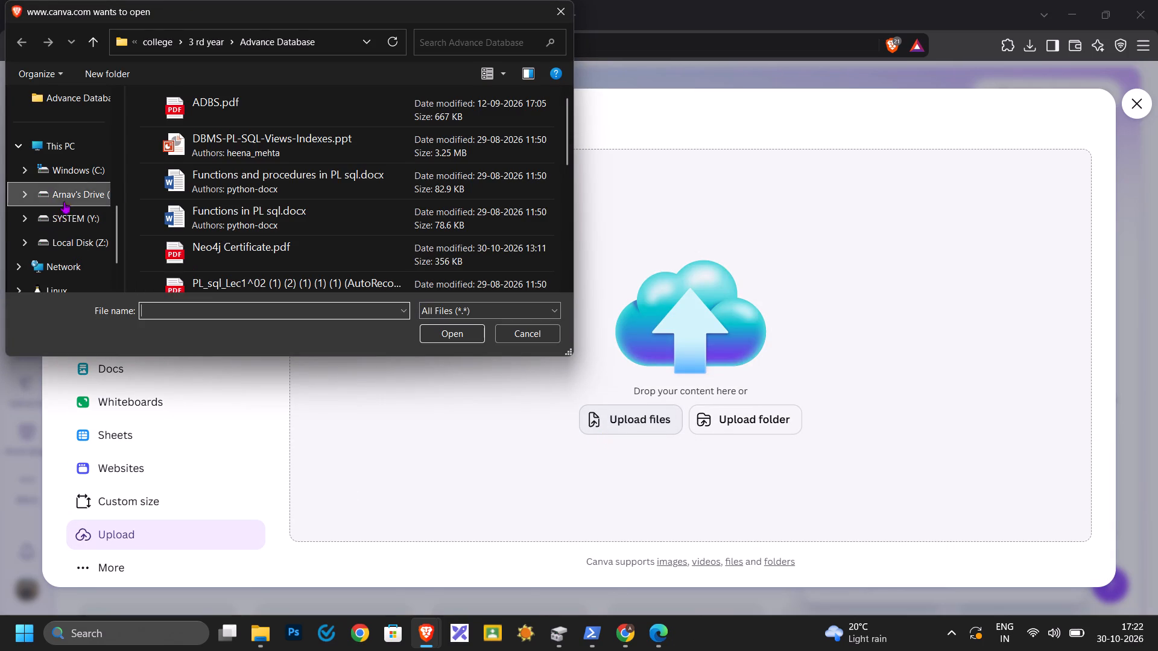
Find Unit-3 Mini_Project IOT.docx in the Advance Database folder and upload it.
scroll(78, 188, "up", 1)
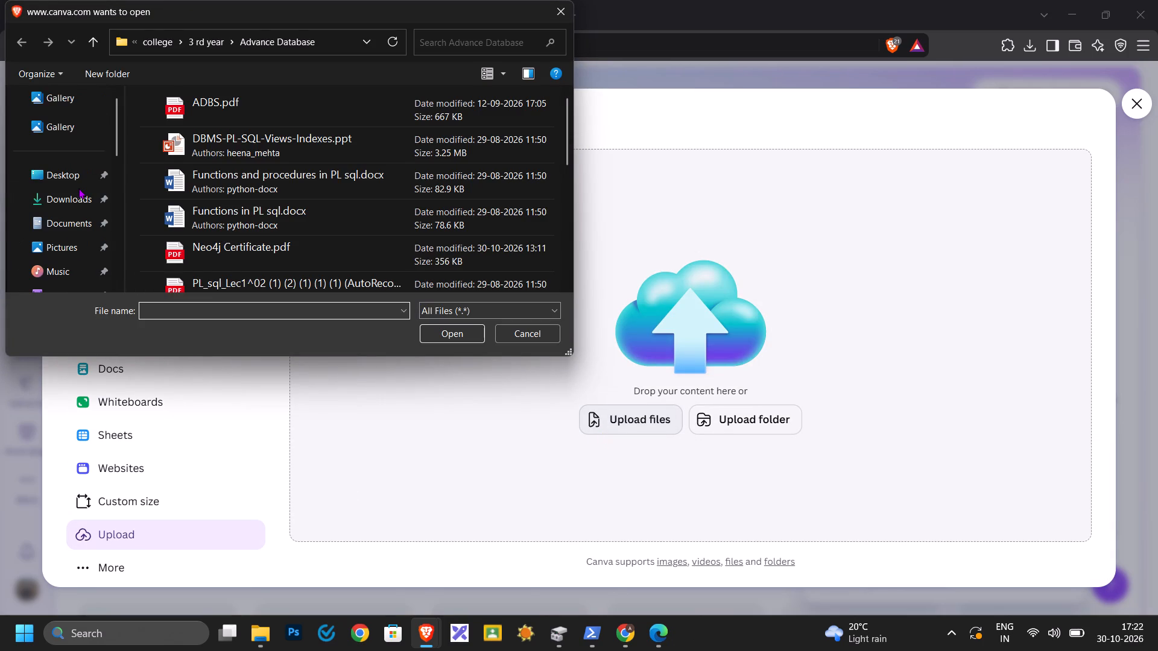
scroll(78, 188, "up", 2)
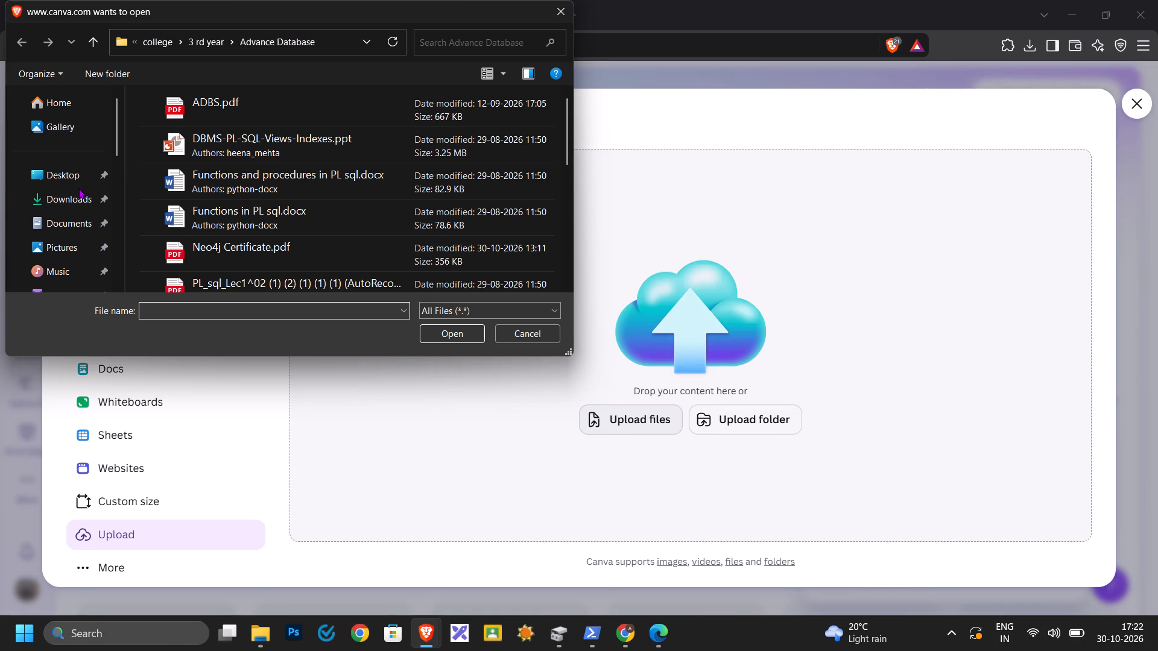
scroll(78, 188, "down", 1)
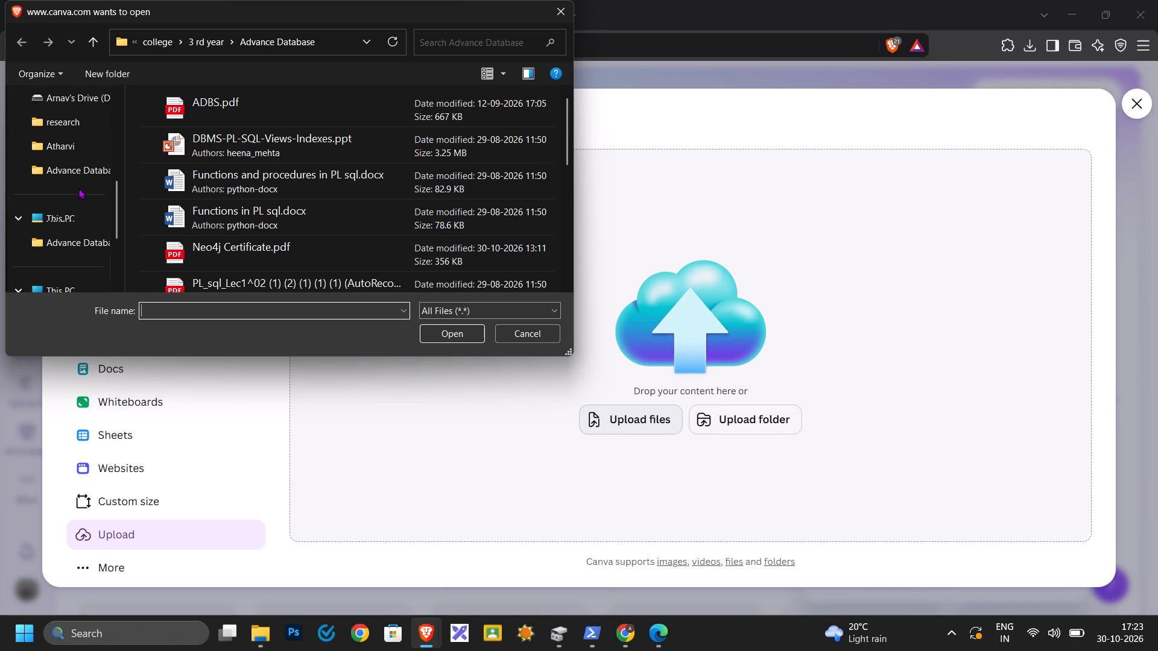
scroll(78, 188, "up", 1)
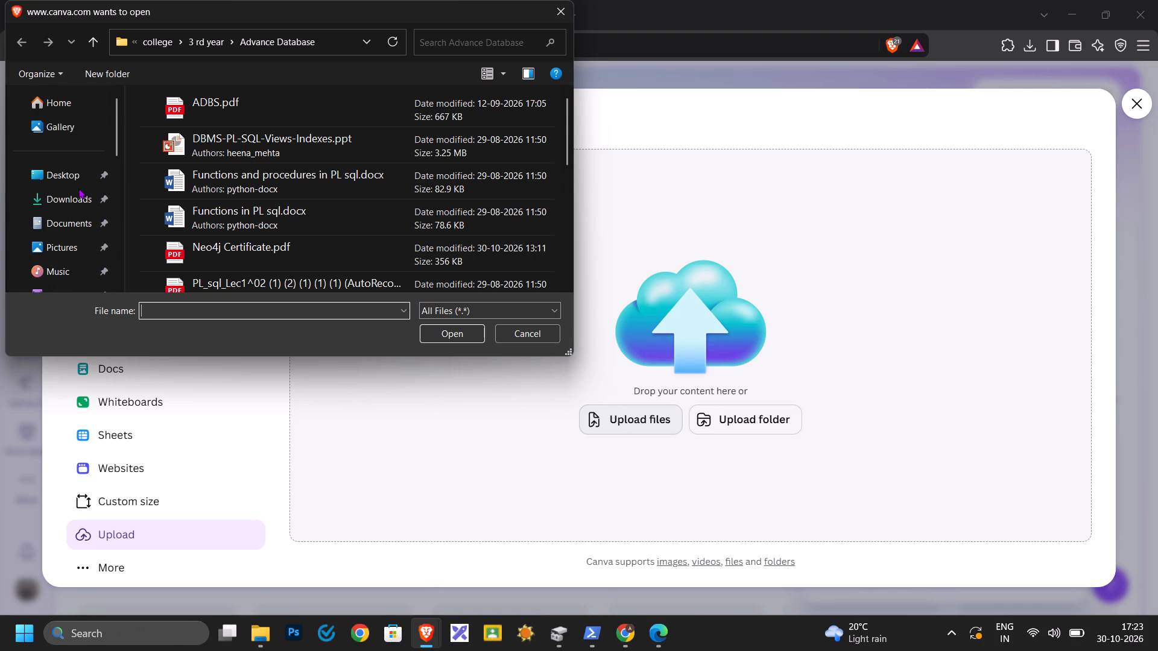
scroll(78, 188, "down", 1)
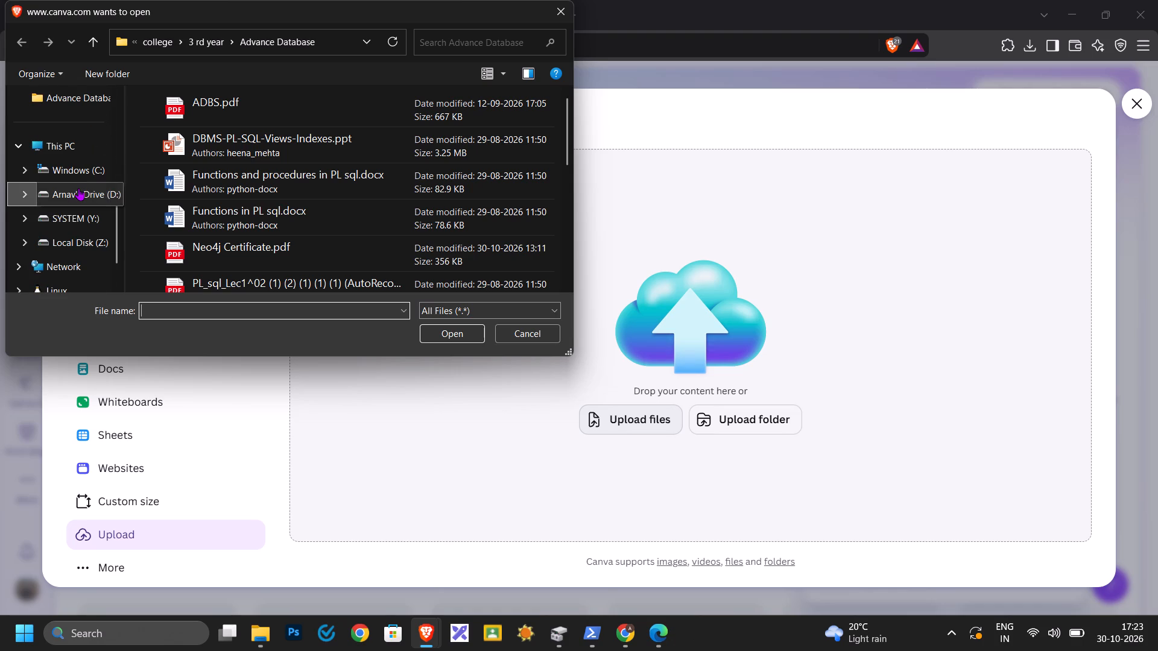
scroll(78, 188, "up", 1)
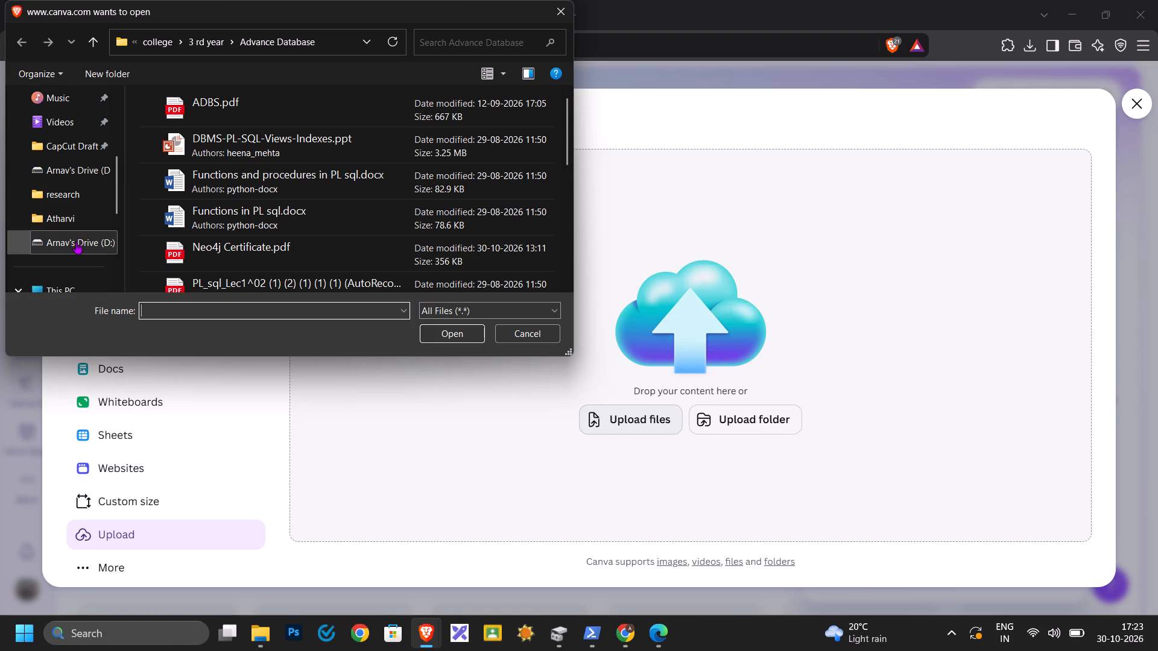
left_click(75, 242)
scroll(229, 246, "down", 1)
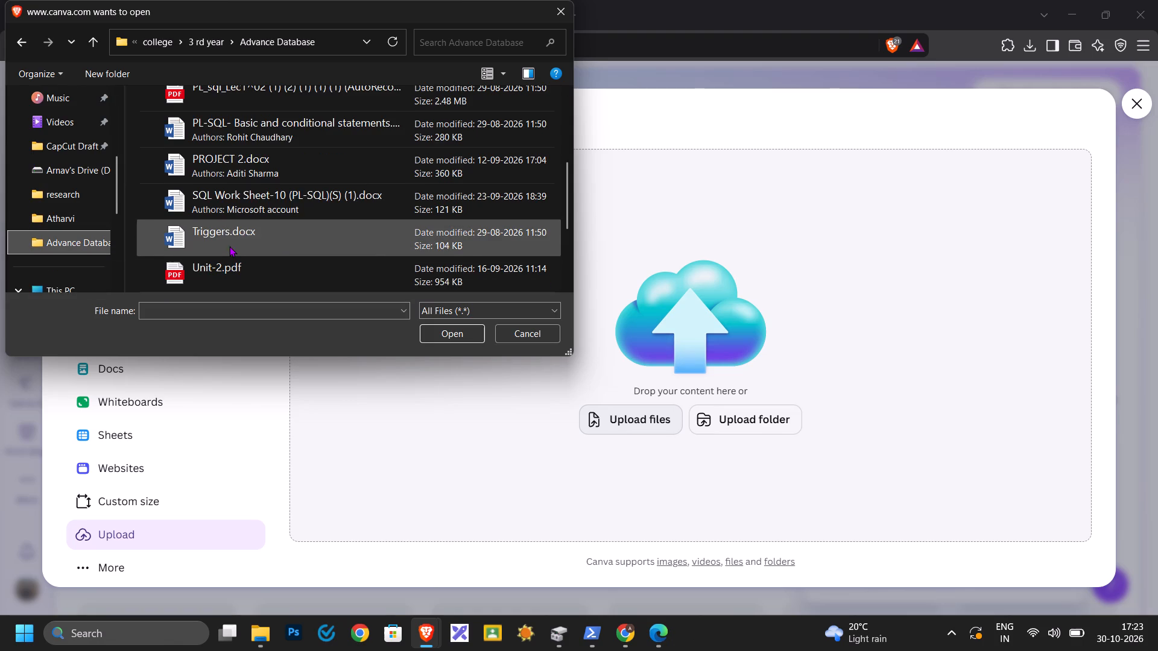
scroll(229, 246, "down", 4)
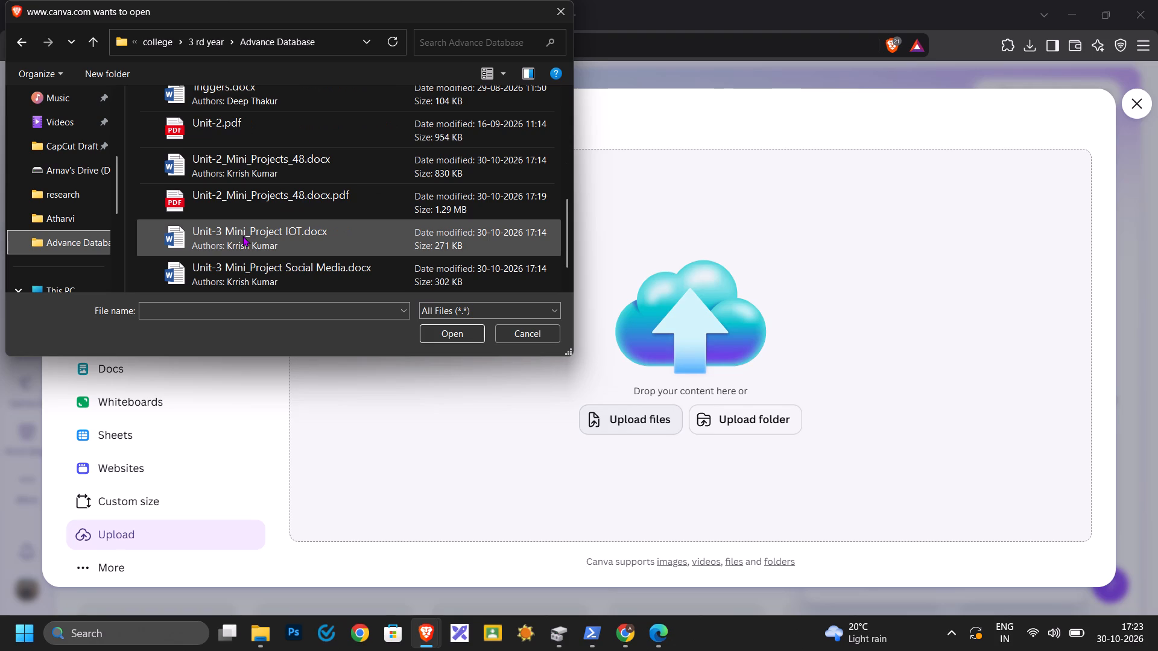
left_click(242, 236)
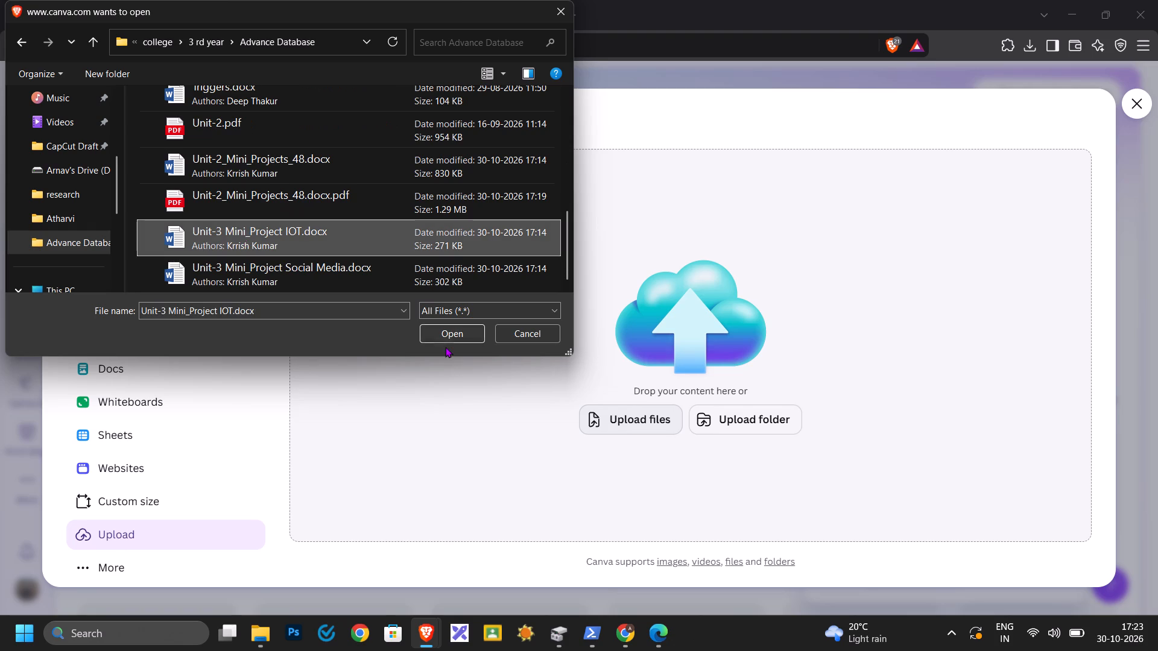
left_click(452, 338)
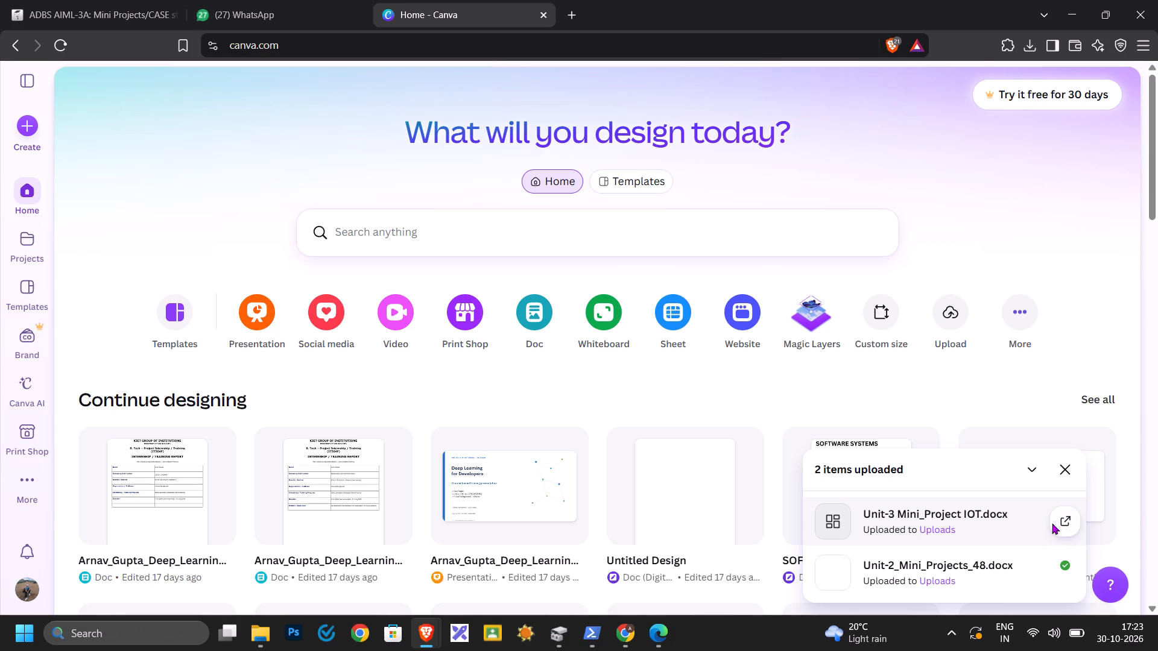
Open the uploaded Unit-3 Mini_Project IOT.docx for editing and go to its cover page details.
left_click(1061, 521)
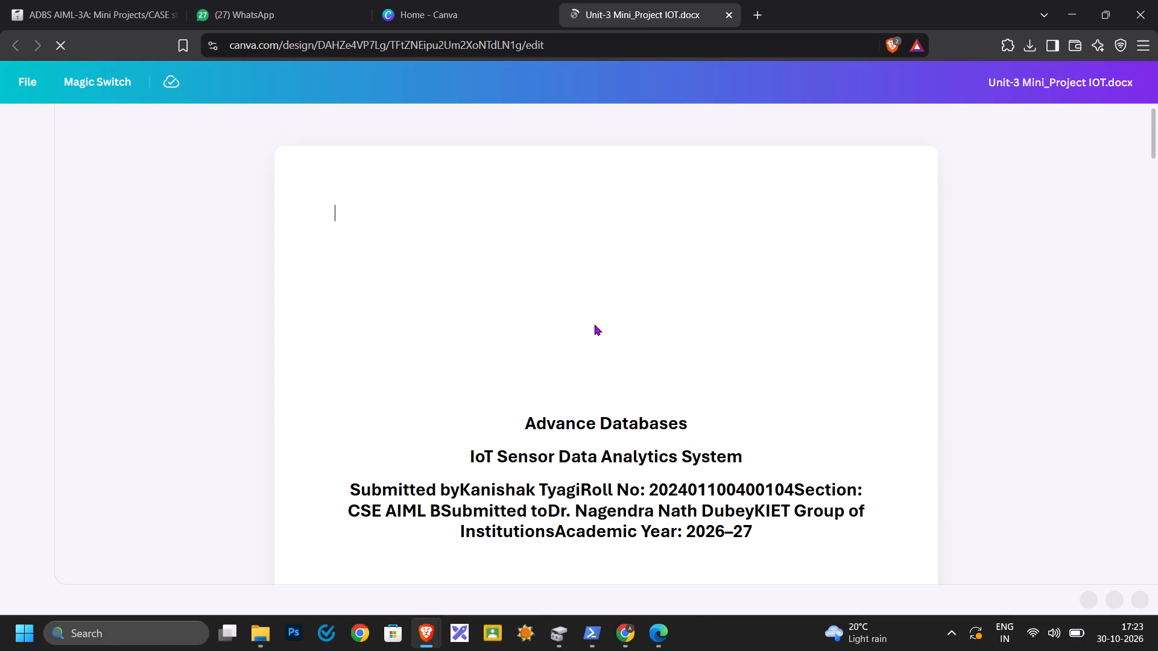
scroll(617, 422, "down", 1)
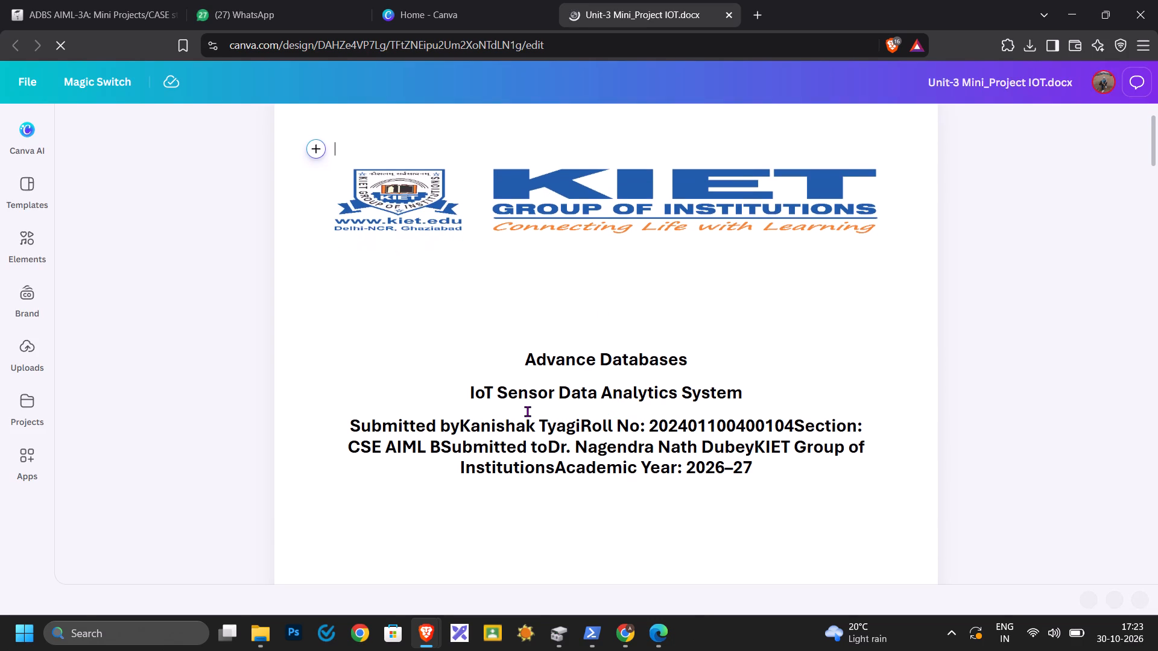
Replace the student name after "Submitted by" with the submitting student's own name, adding a space before it and a line break after it.
left_click(574, 424)
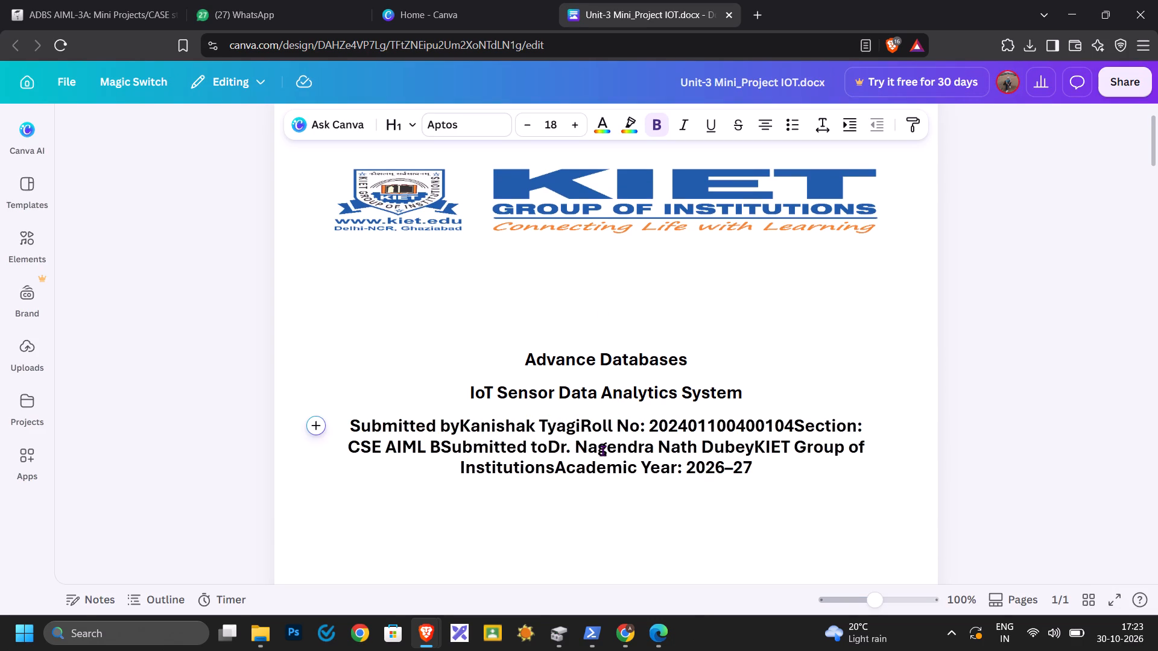
key("Right")
key("BackSpace")
key("BackSpace")
key("BackSpace")
key("BackSpace")
key("BackSpace")
key("BackSpace")
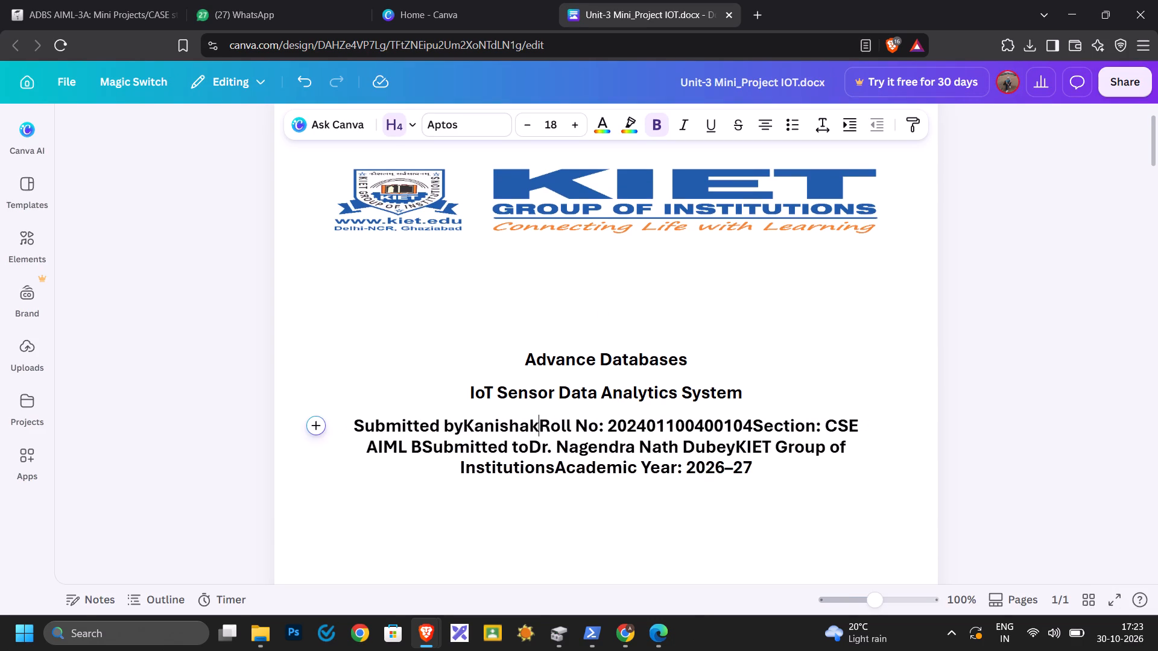
key("BackSpace")
key("BackSpace")
key("BackSpace")
key("BackSpace")
key("BackSpace")
key("BackSpace")
key("BackSpace")
key("BackSpace")
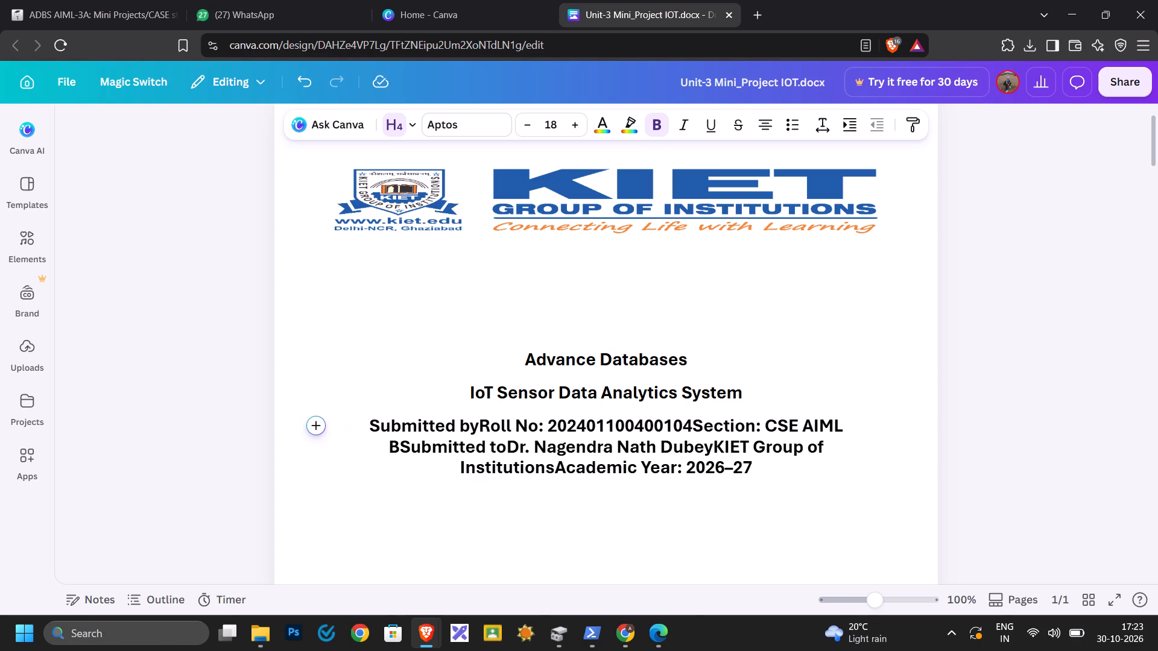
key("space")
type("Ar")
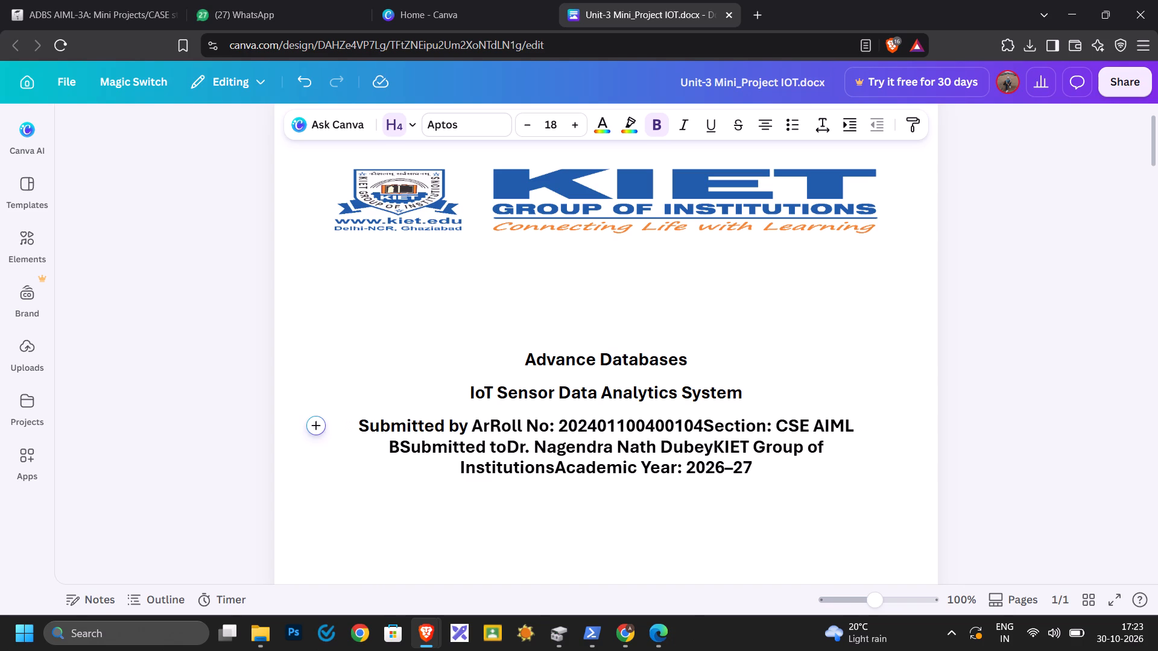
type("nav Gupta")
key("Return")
Change the ending of the roll number to the submitting student's own and move the Section text onto a new line.
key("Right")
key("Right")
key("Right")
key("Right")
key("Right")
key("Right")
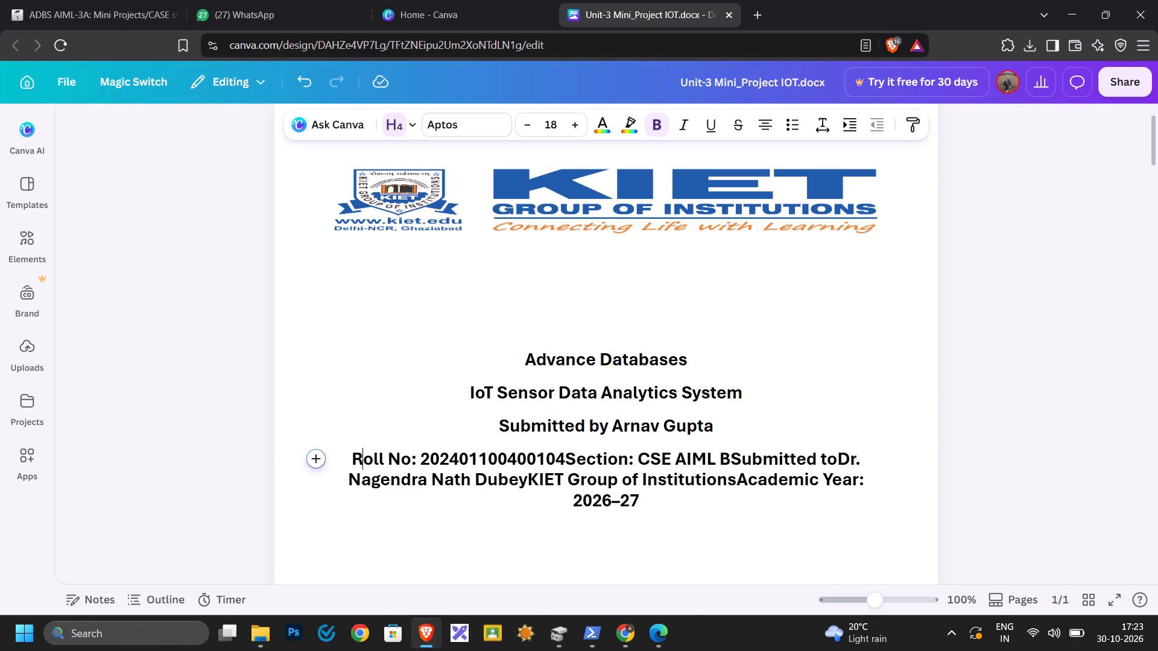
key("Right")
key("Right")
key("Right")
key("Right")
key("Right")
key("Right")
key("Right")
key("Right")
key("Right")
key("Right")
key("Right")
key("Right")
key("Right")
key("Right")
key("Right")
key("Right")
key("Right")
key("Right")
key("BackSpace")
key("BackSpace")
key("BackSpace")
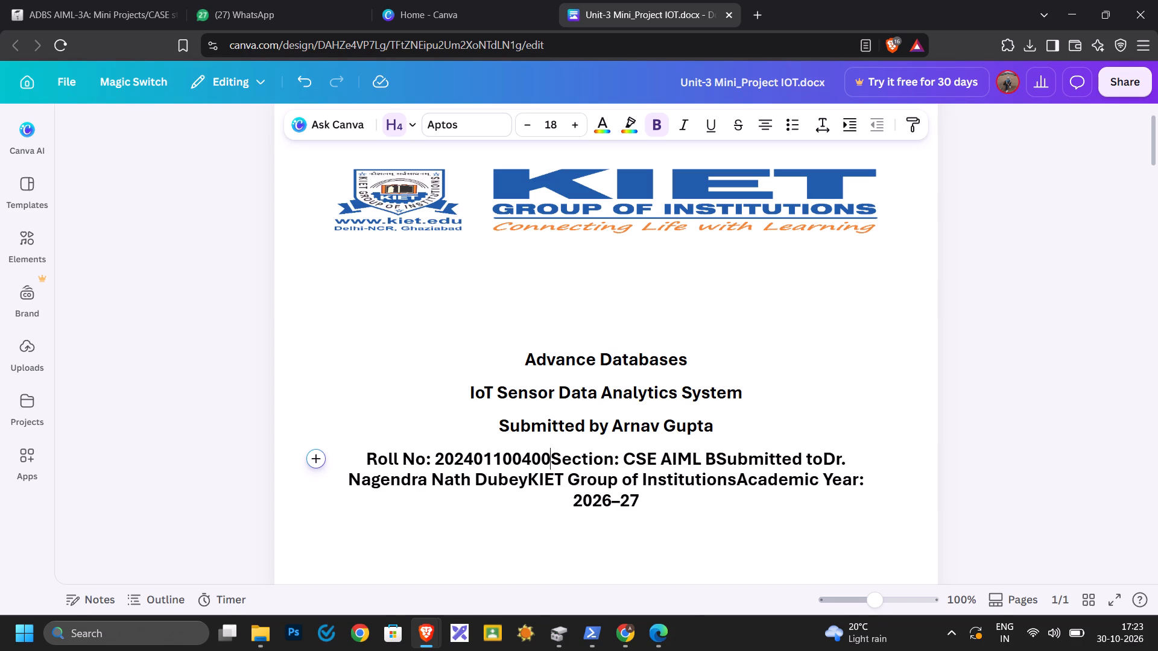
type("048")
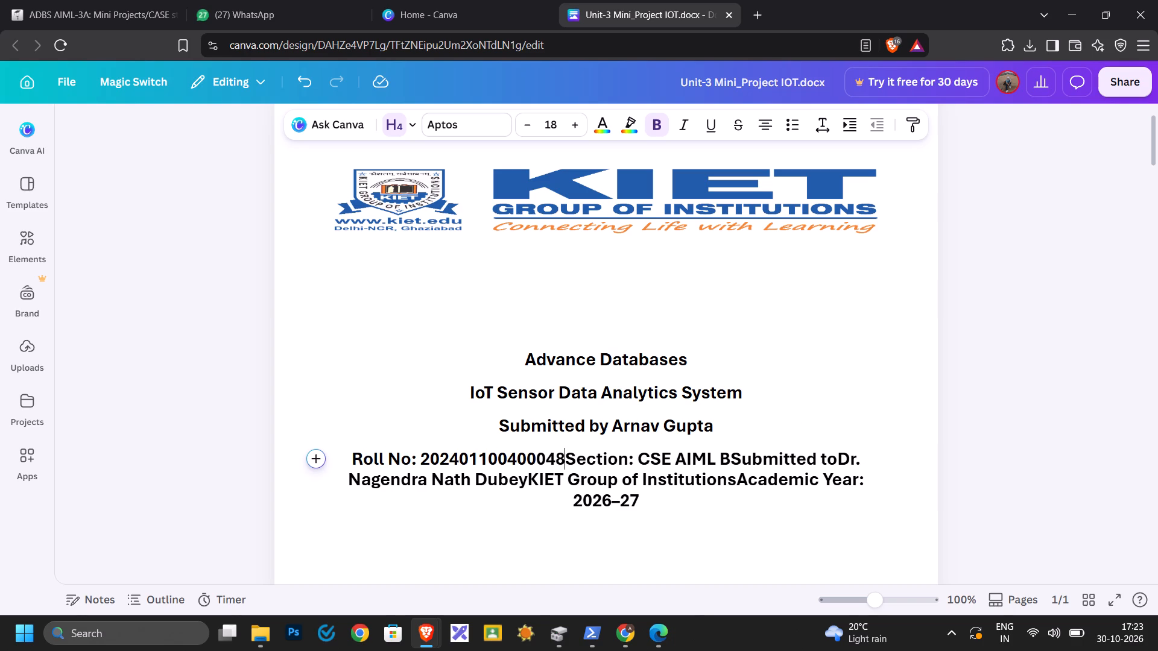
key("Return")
Change the section to CSE AIML A and move the "Submitted to" text onto its own line.
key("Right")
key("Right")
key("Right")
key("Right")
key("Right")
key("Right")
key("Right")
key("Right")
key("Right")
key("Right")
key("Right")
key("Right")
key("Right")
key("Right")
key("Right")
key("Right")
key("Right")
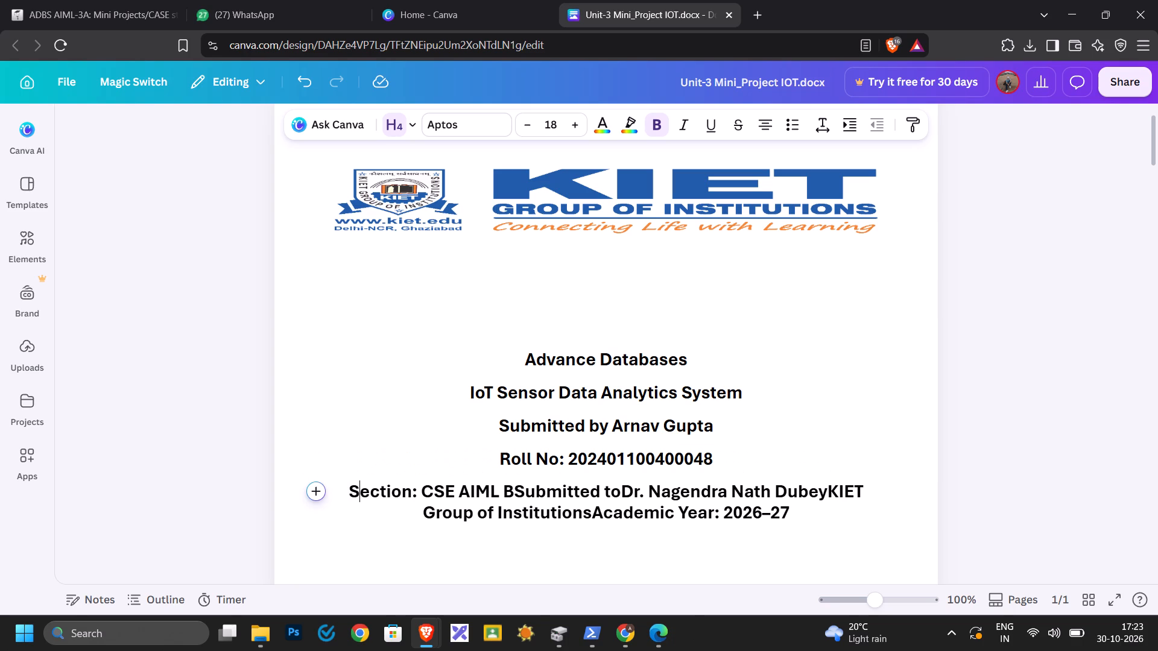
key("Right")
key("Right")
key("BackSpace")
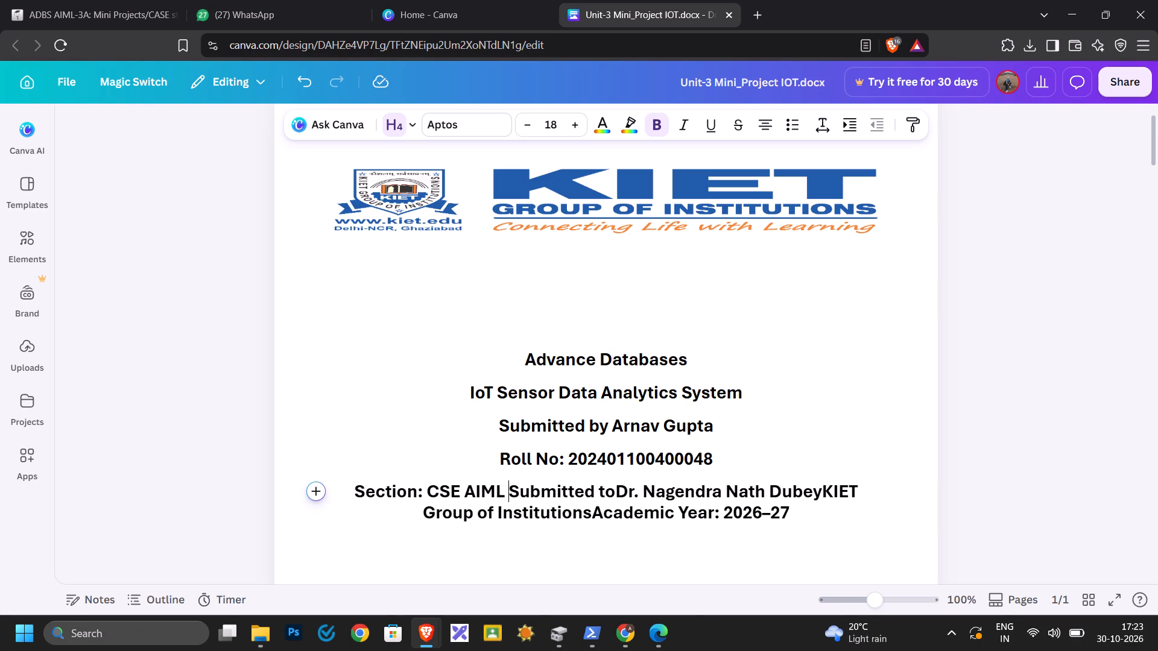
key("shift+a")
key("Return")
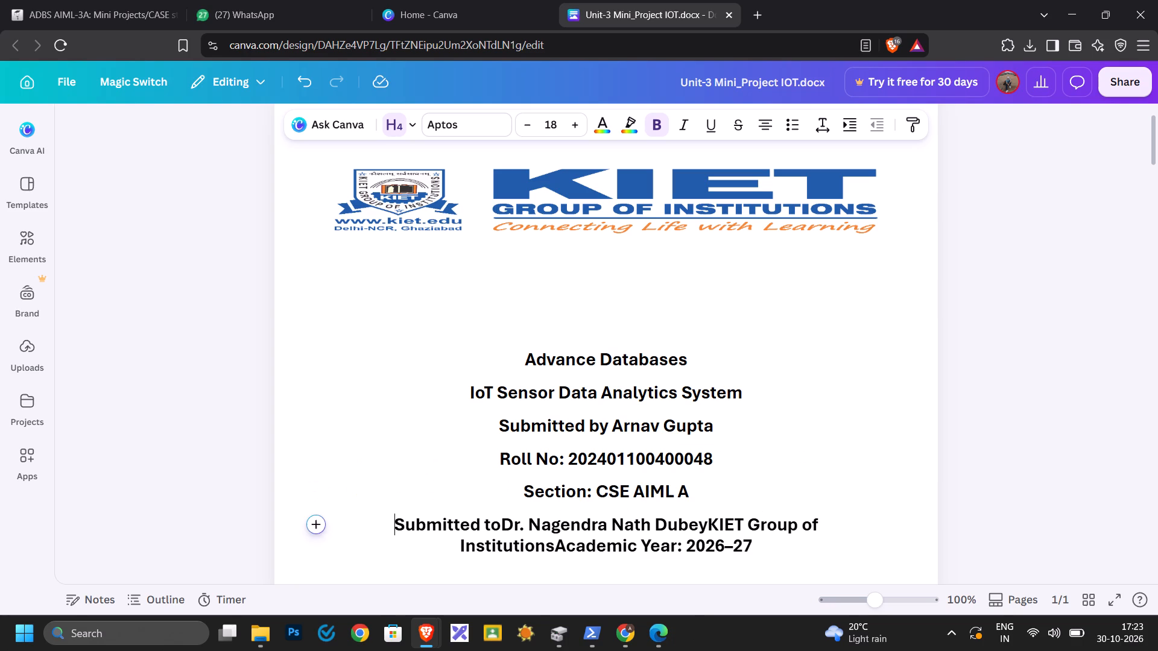
Replace the teacher's name after "Submitted to" with the correct teacher's, titled Mr., with a space before it and KIET Group of Institutions on a new line.
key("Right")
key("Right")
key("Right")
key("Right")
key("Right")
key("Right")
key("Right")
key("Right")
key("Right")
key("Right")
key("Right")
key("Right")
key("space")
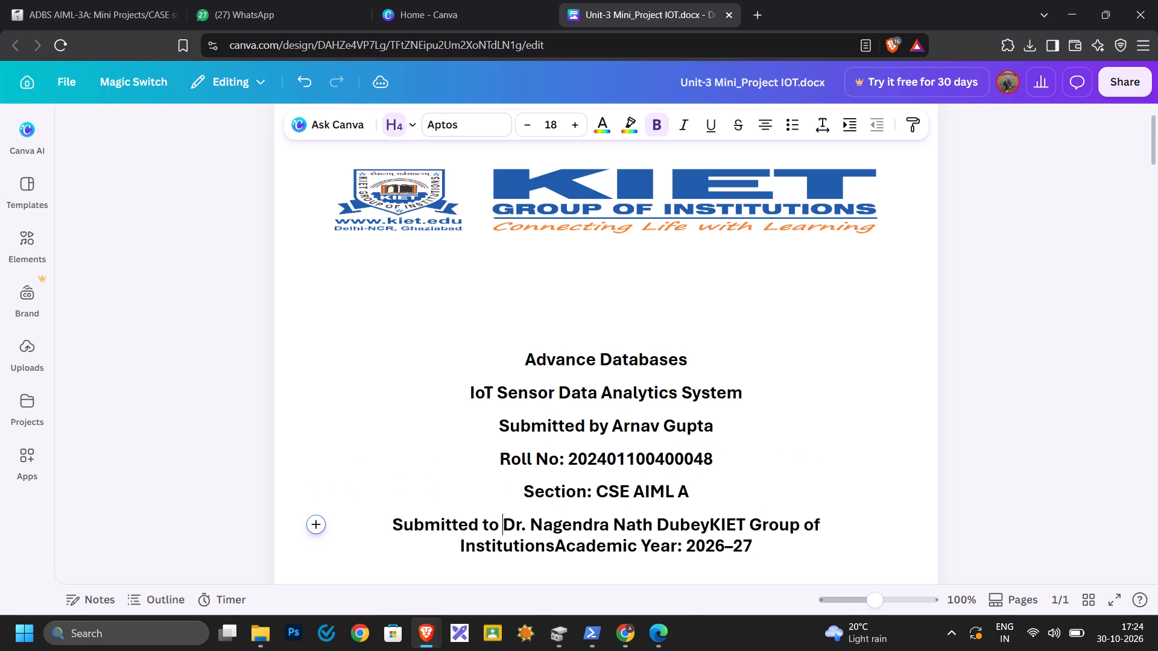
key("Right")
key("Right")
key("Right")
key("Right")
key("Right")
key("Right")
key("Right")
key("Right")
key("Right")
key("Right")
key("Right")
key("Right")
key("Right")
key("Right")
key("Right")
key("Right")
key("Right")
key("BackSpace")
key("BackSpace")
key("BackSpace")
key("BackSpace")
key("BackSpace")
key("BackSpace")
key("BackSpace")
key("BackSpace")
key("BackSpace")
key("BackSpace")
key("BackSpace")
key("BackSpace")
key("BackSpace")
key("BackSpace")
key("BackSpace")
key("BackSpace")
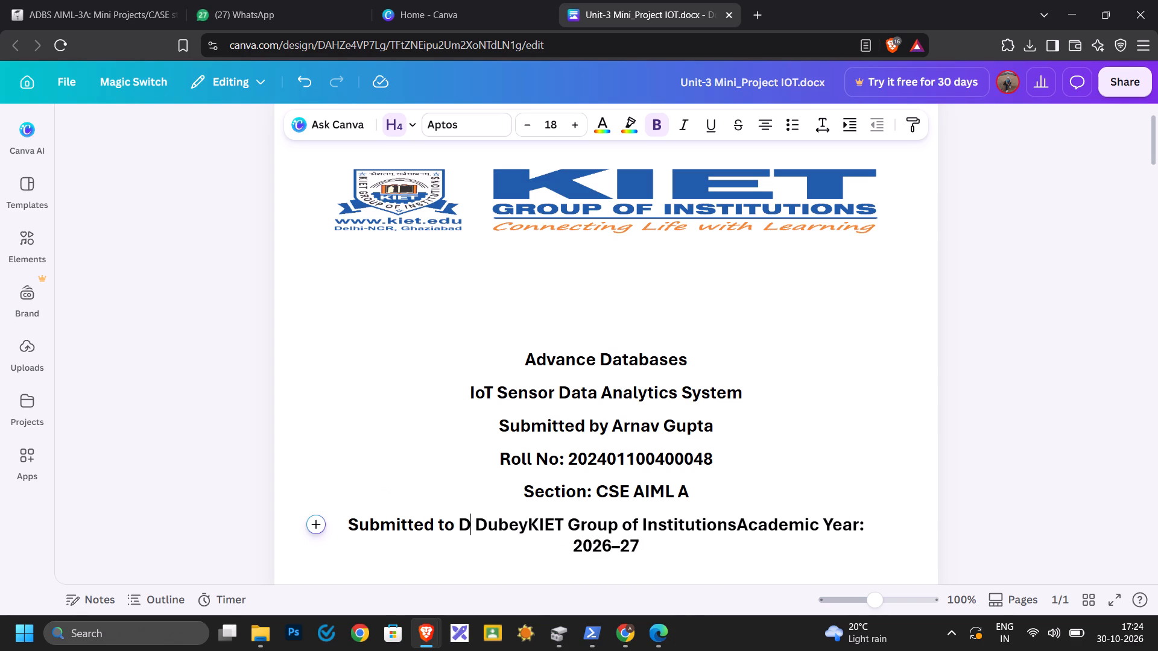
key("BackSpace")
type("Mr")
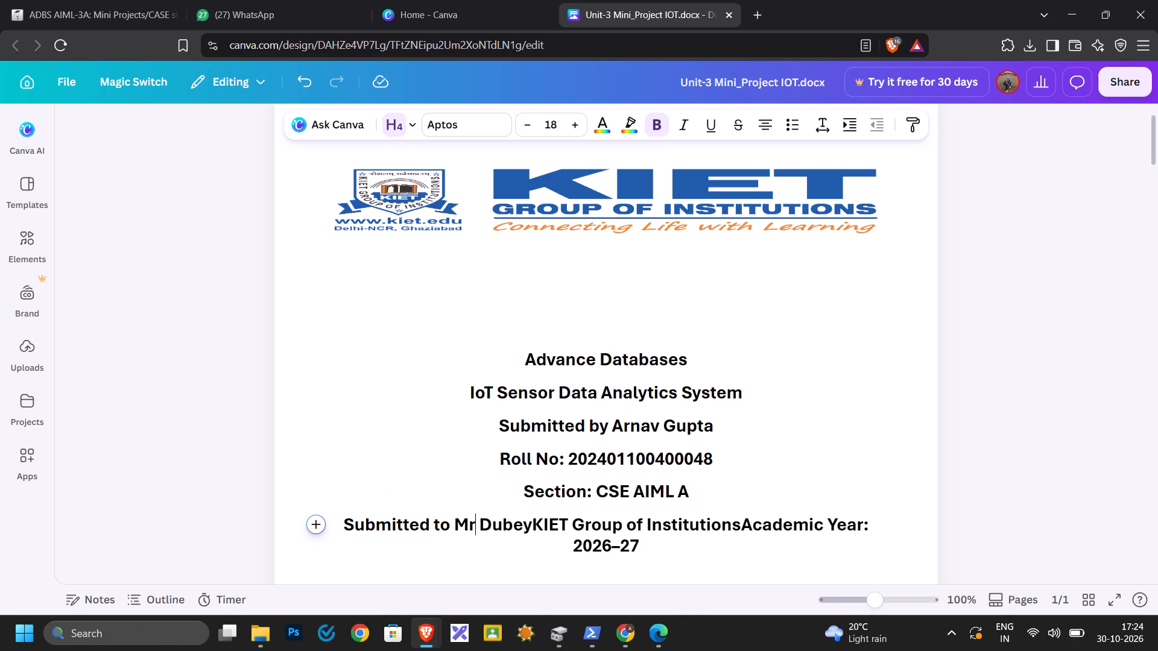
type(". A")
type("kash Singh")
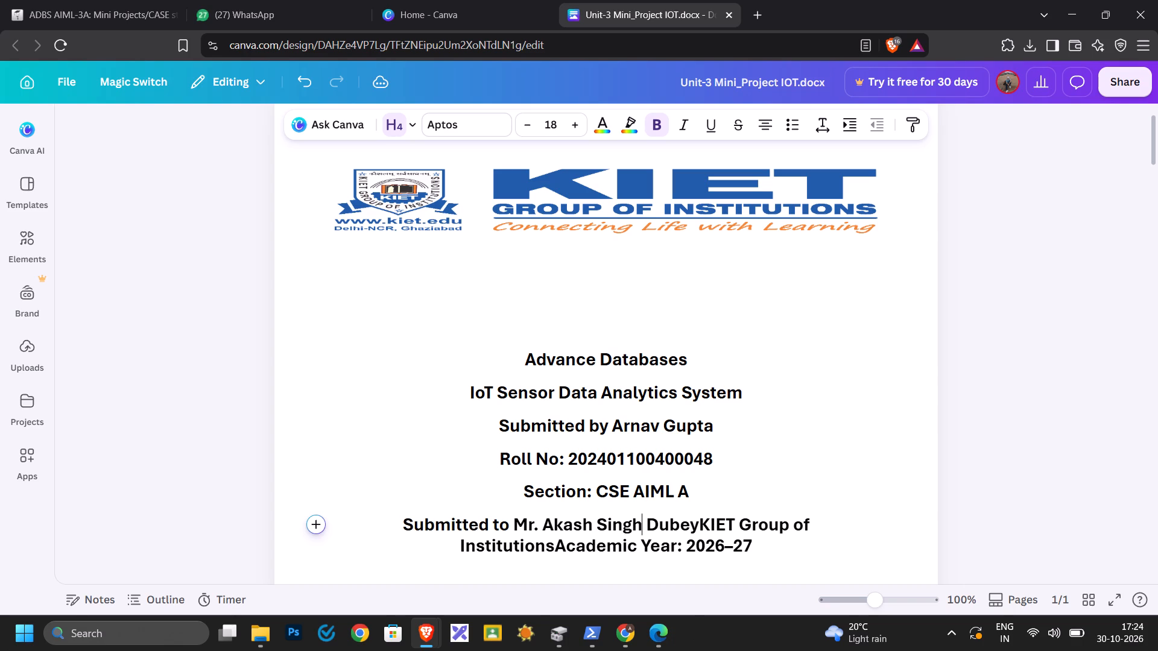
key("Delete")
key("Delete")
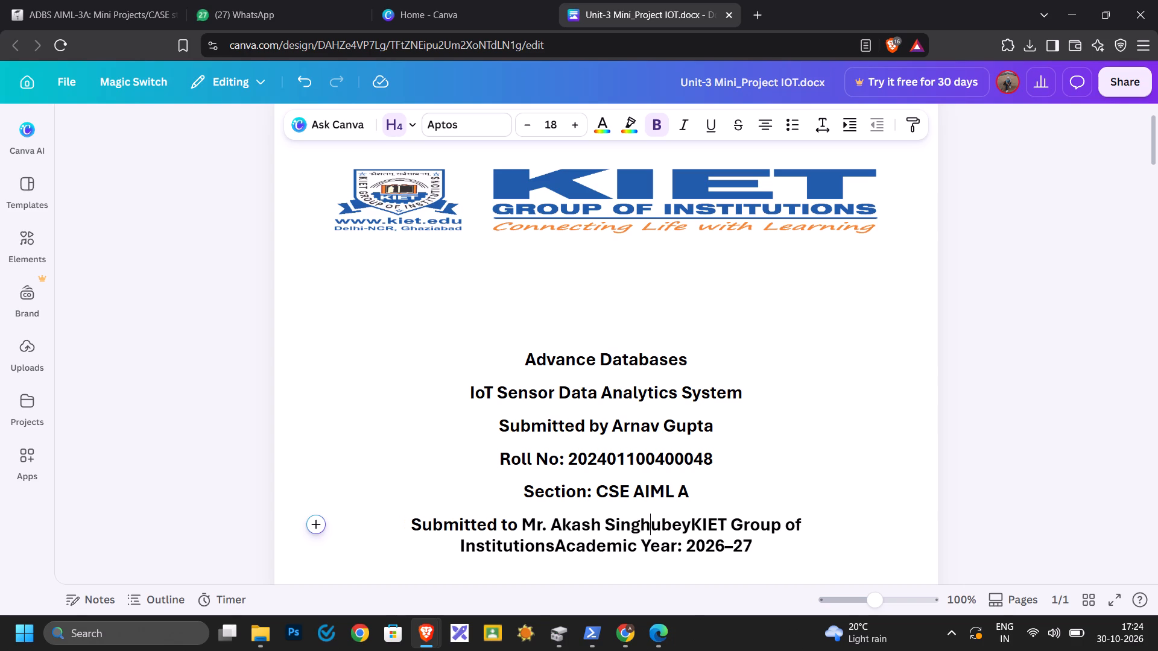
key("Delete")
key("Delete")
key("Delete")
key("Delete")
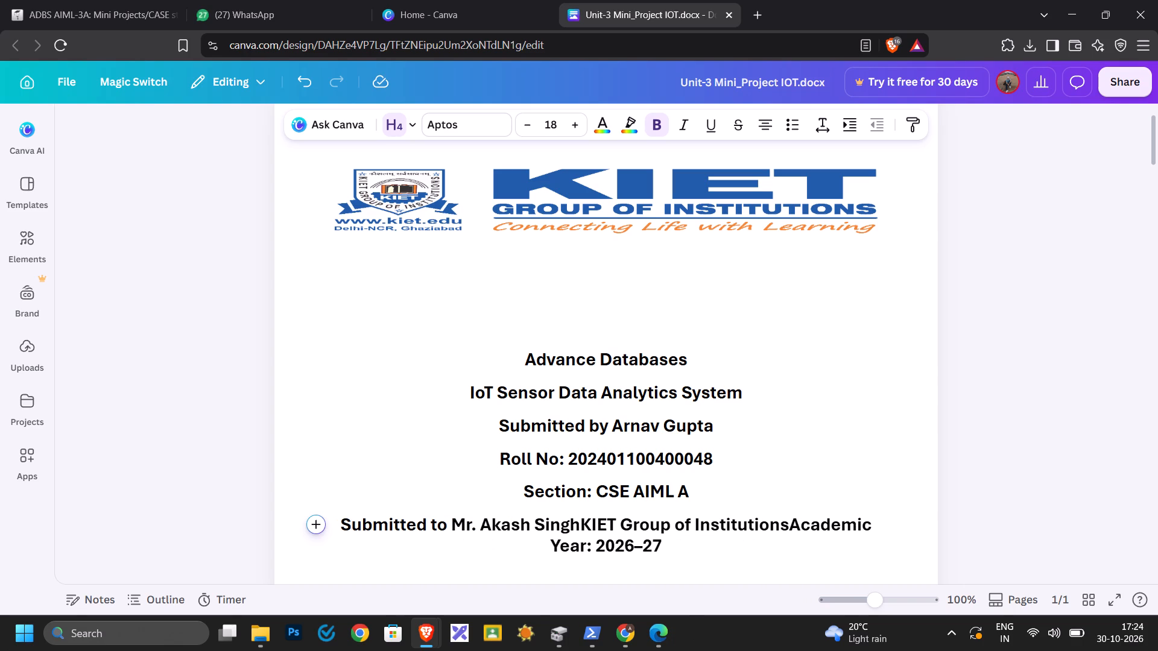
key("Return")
Split "Academic Year: 2026–27" from KIET Group of Institutions onto its own line.
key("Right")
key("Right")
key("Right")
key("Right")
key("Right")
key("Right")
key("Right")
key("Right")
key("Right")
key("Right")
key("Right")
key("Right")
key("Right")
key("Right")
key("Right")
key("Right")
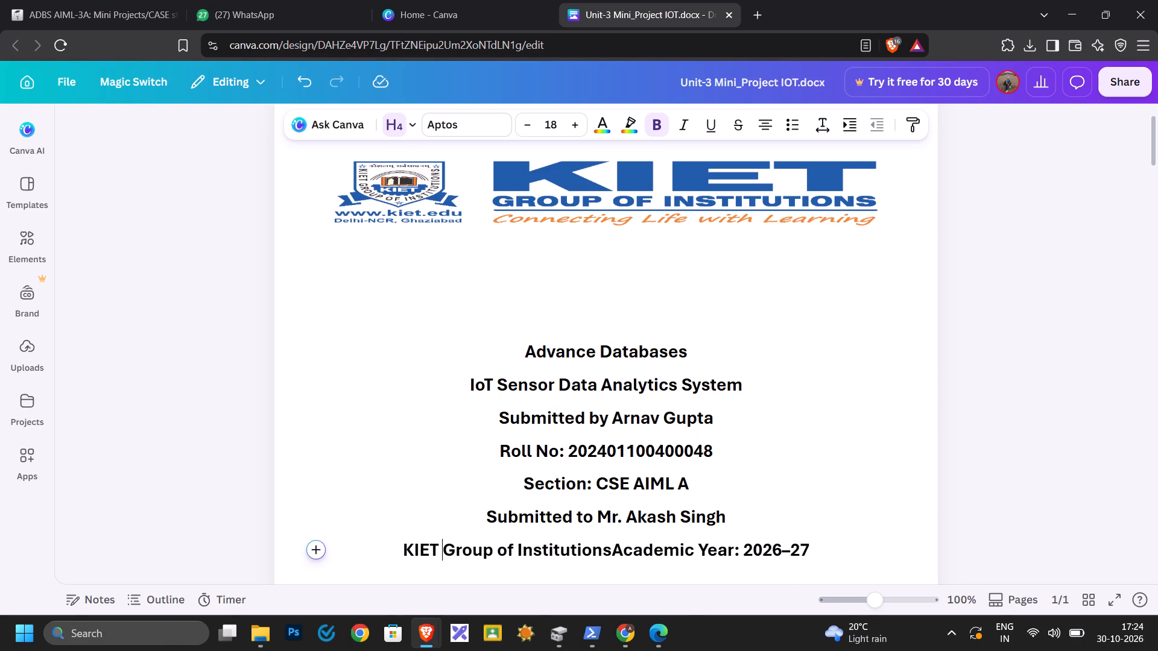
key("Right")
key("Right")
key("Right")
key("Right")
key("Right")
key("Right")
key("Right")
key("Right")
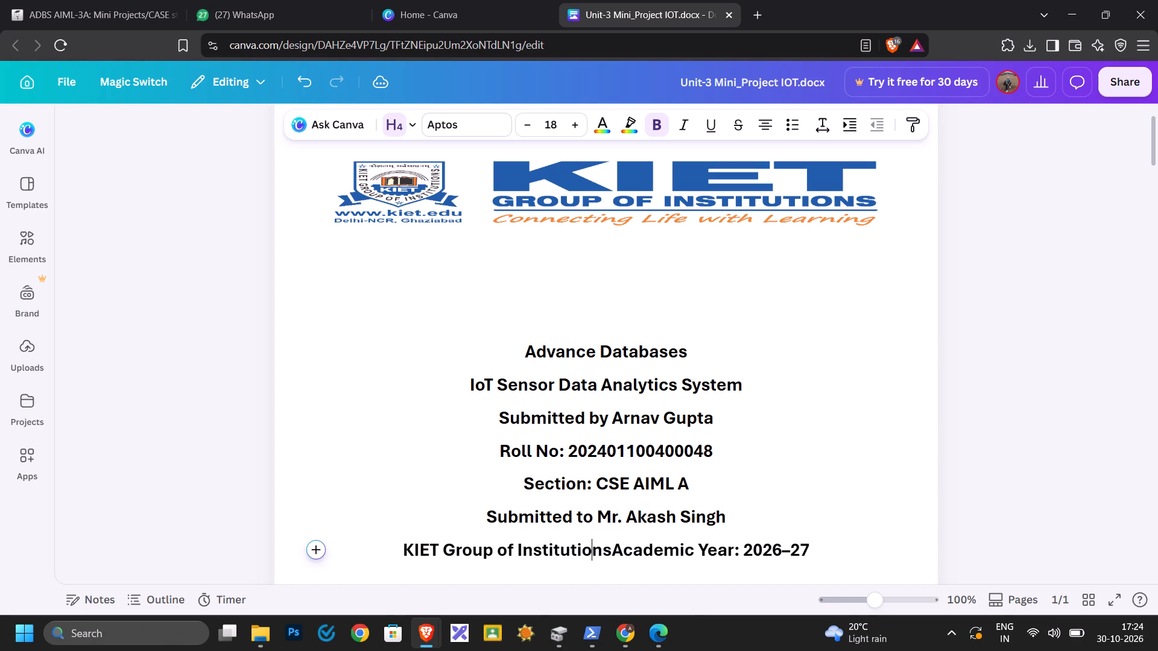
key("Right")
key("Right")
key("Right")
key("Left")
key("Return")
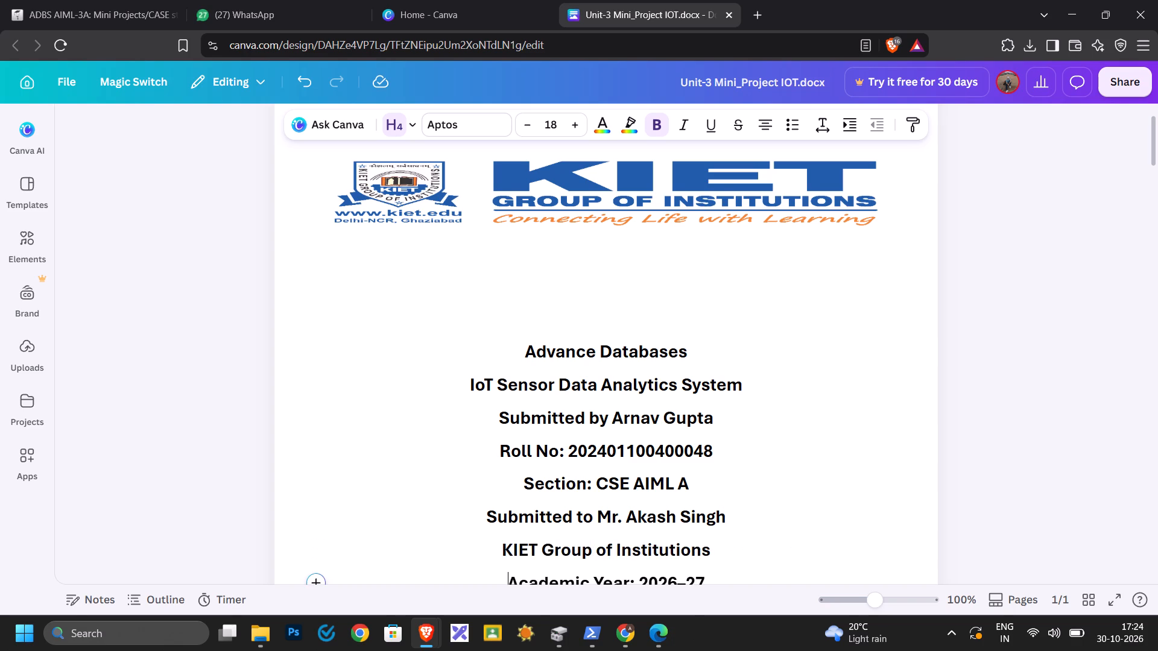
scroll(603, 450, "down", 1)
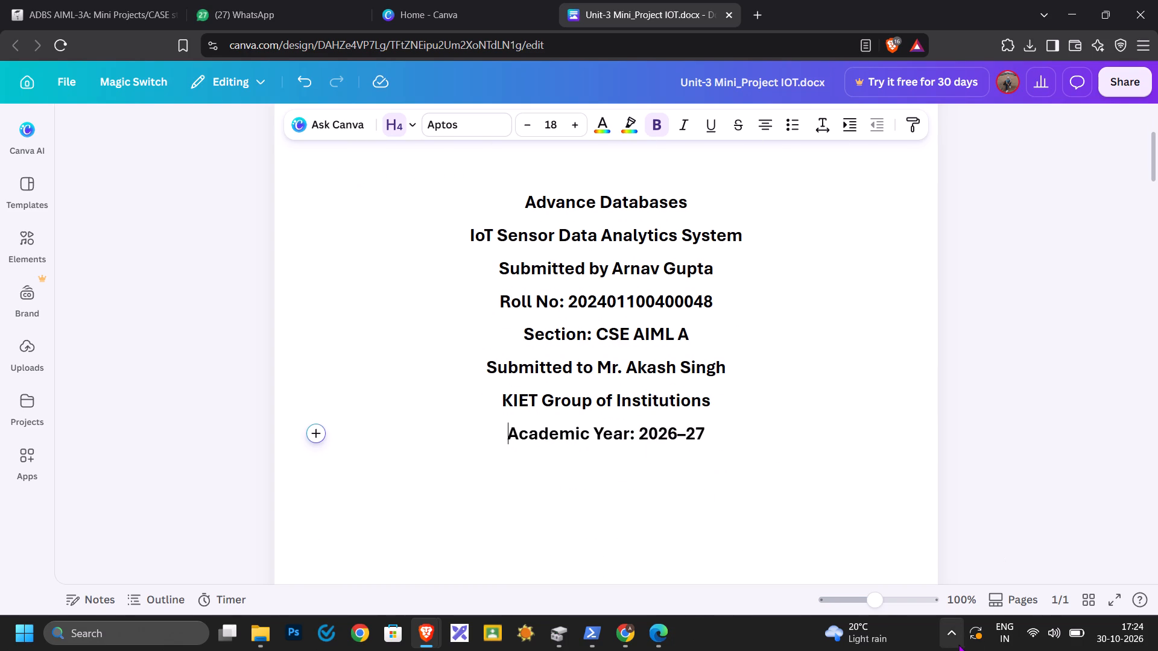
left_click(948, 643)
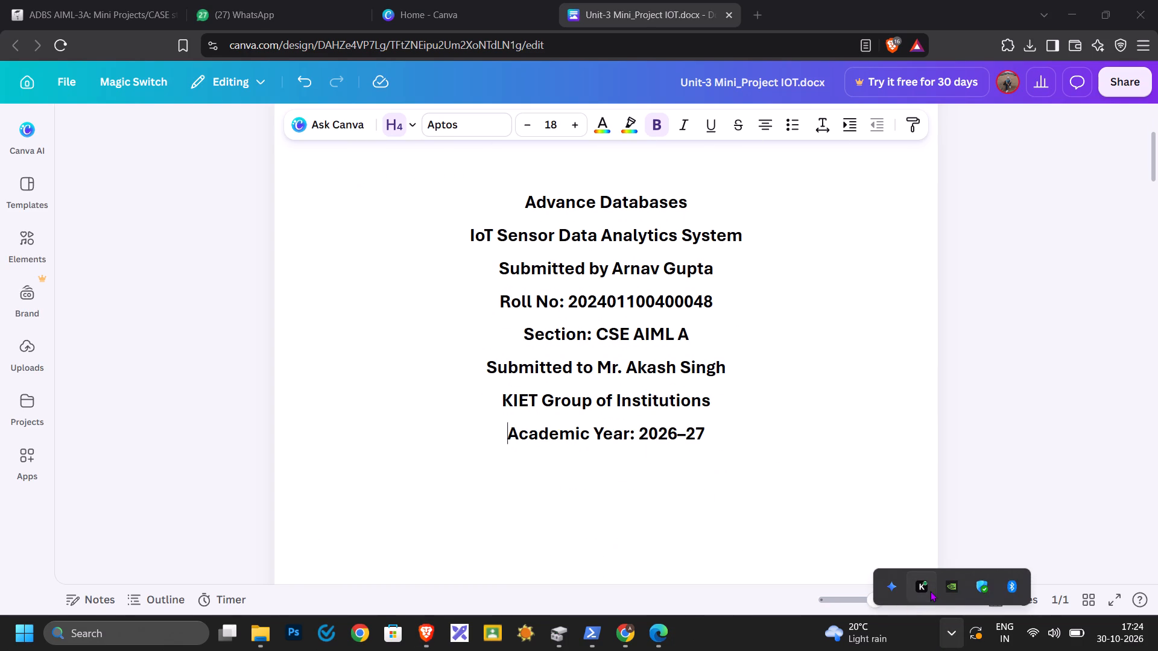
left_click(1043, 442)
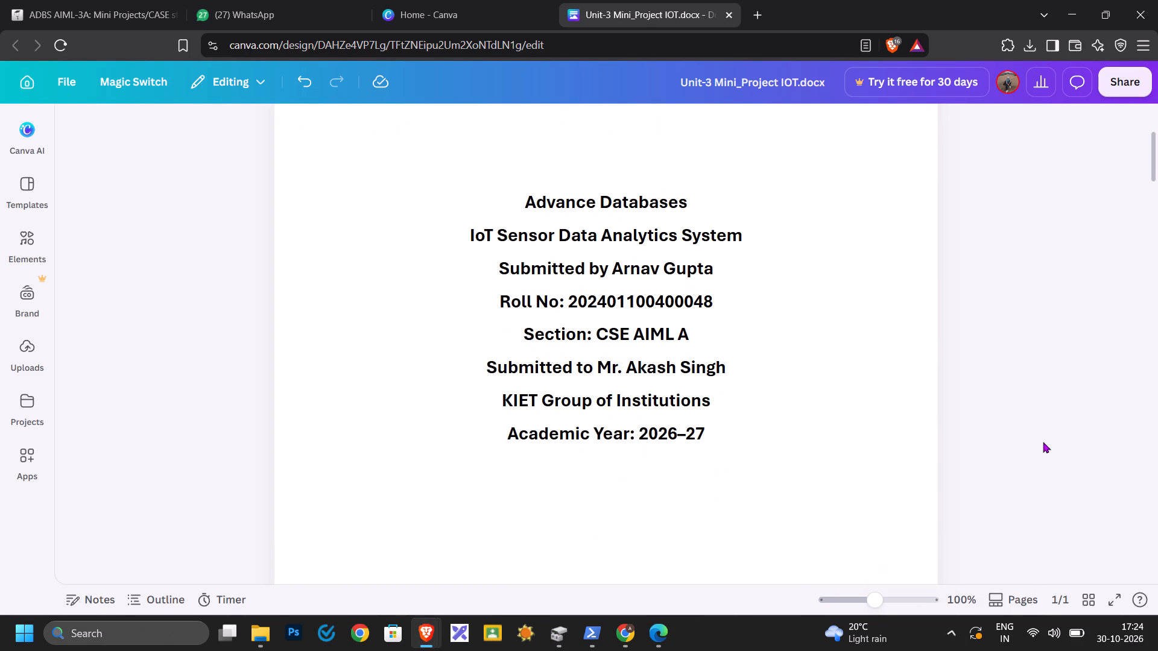
Review the whole report from the cover page through the test cases section, and recheck the cover details.
scroll(1043, 442, "down", 5)
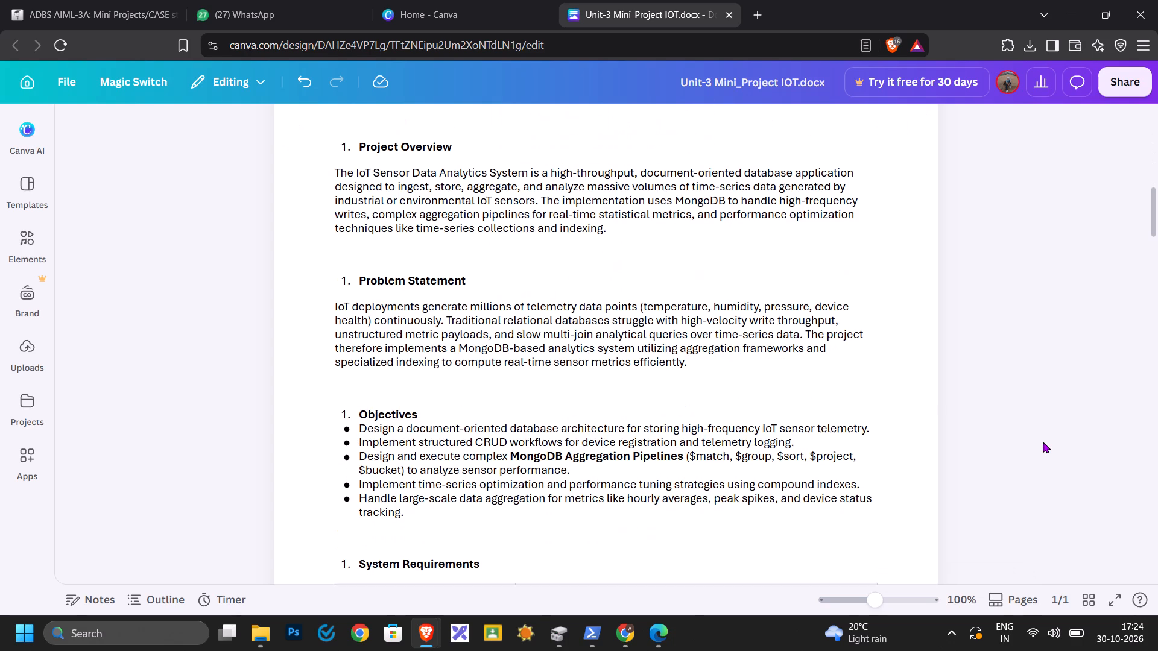
scroll(1043, 442, "down", 8)
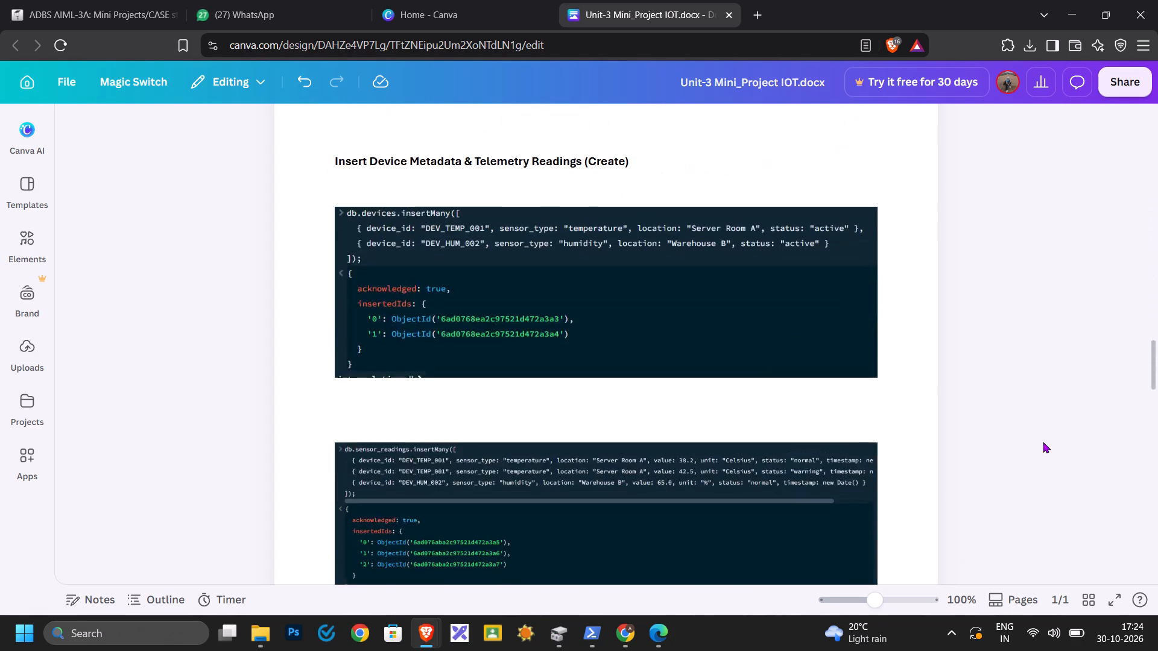
scroll(1043, 442, "down", 6)
scroll(1043, 442, "up", 4)
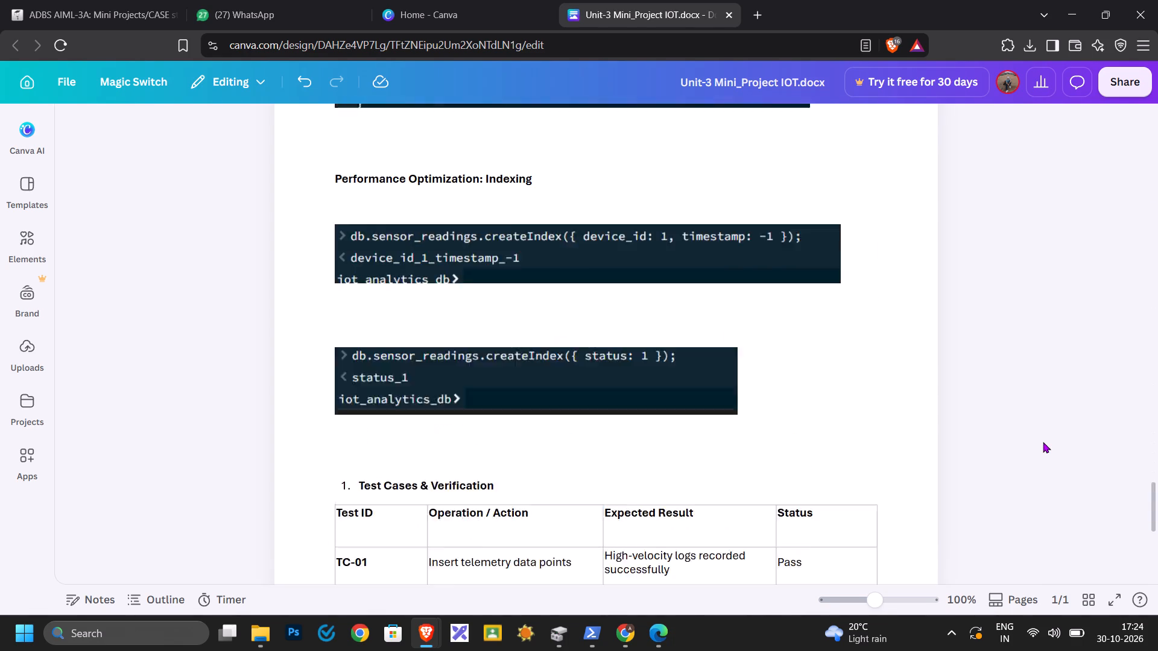
scroll(1043, 442, "up", 14)
scroll(1043, 442, "down", 1)
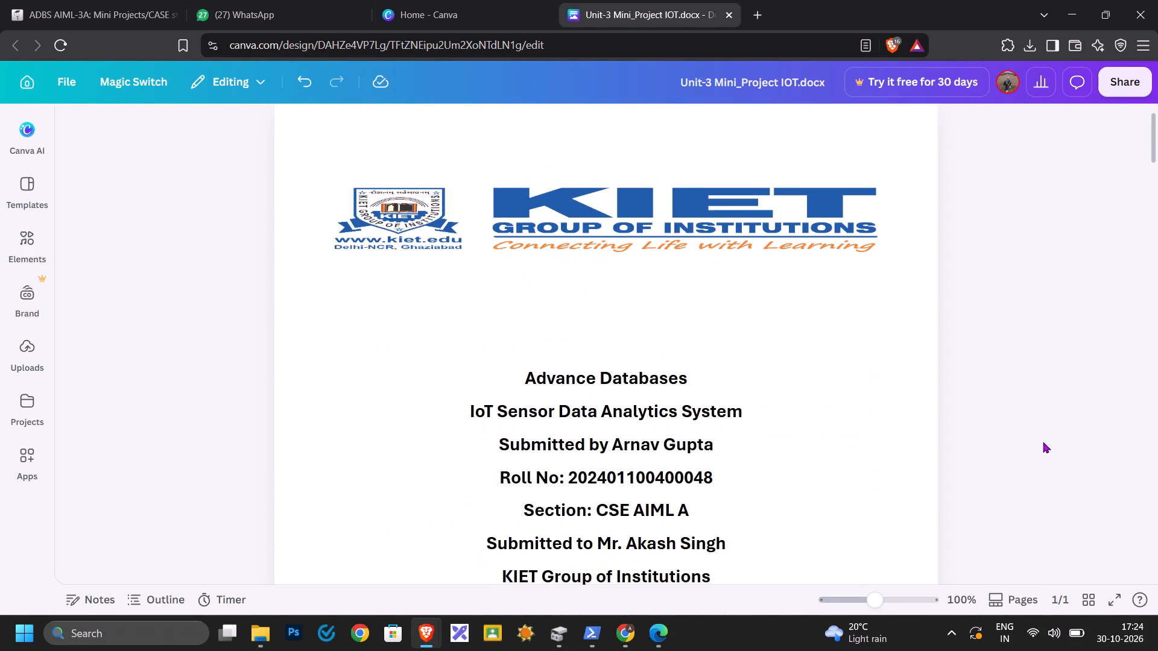
scroll(1043, 442, "down", 1)
scroll(982, 424, "down", 1)
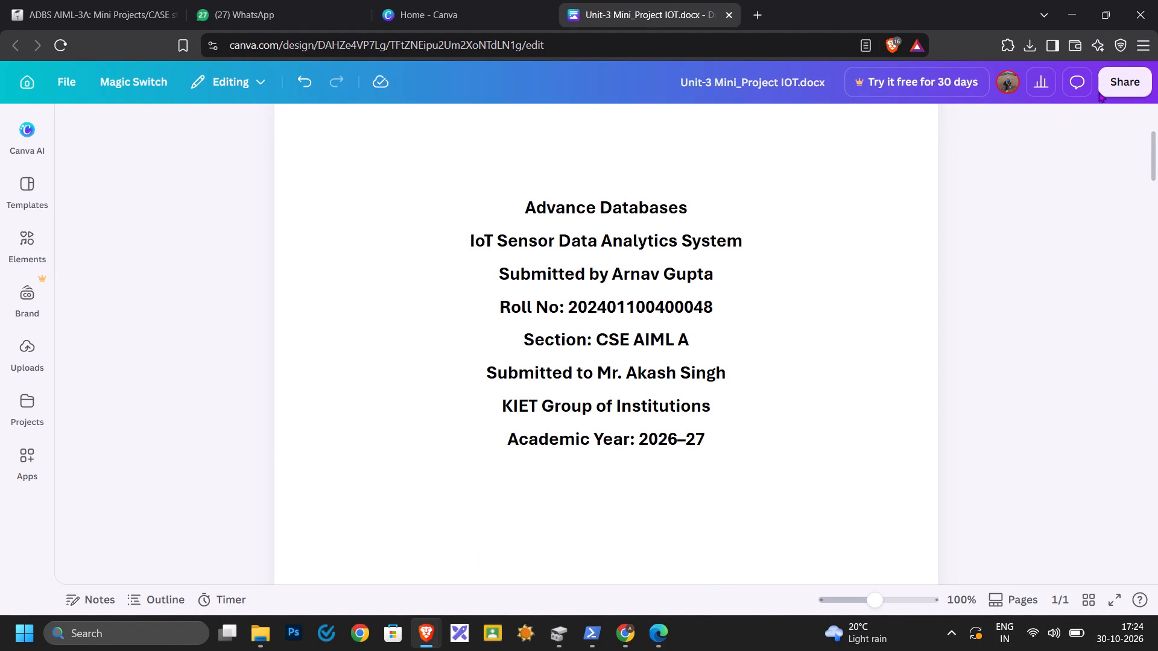
Download the Unit-3 IoT project document as a PDF with the Digital preset.
left_click(1127, 79)
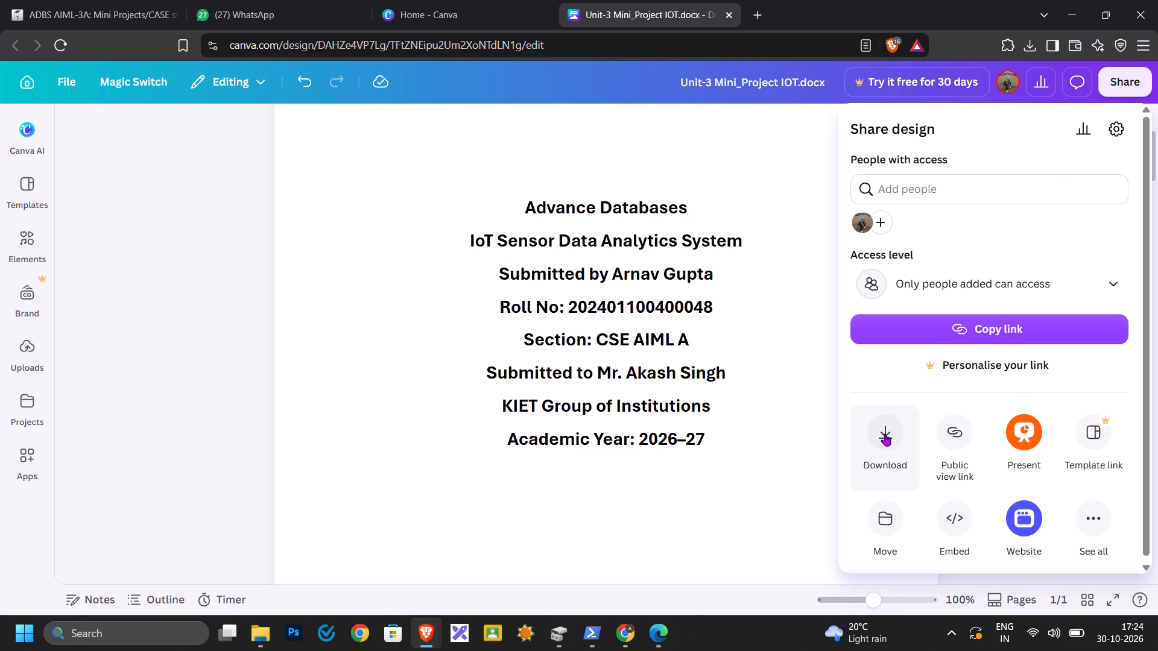
left_click(885, 433)
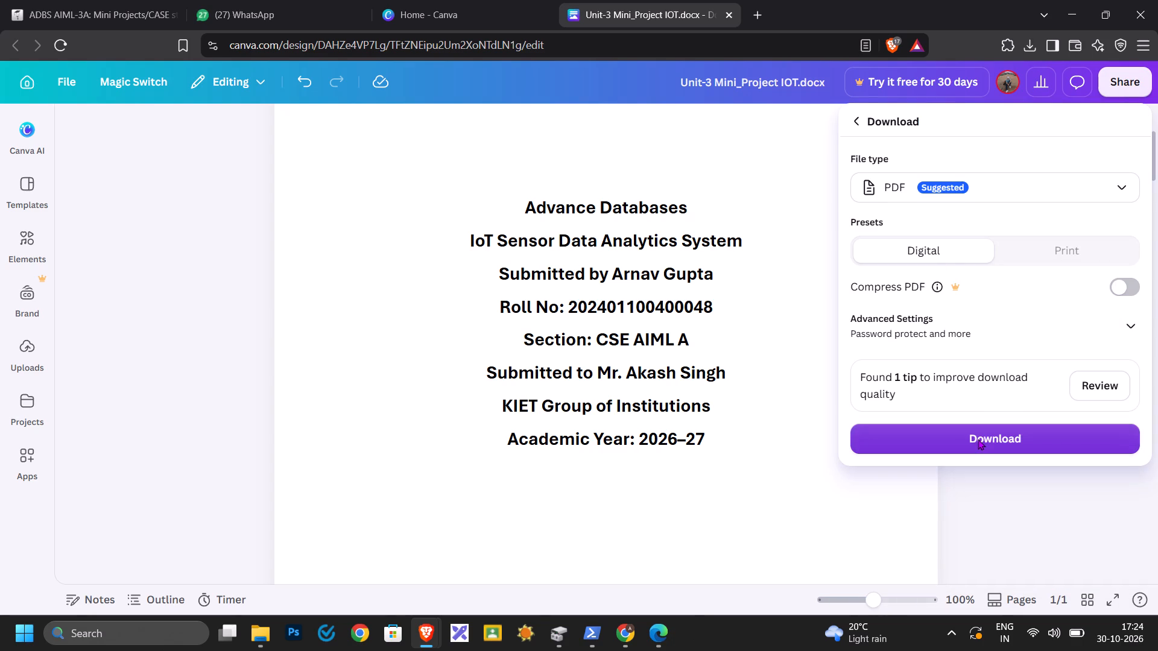
left_click(978, 439)
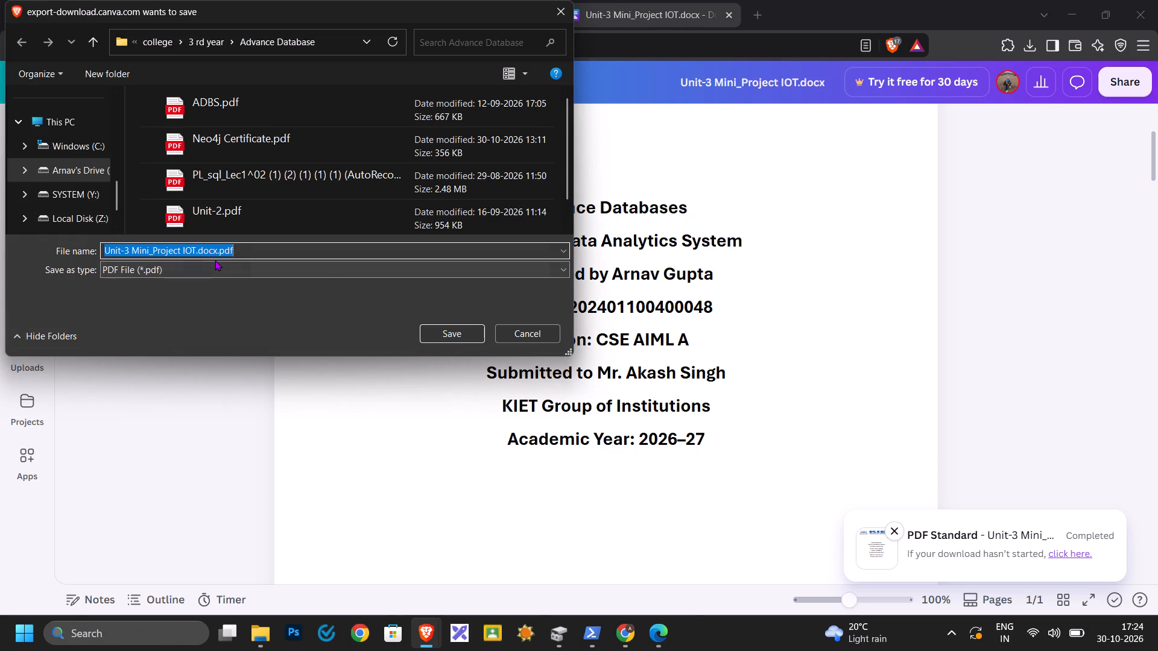
Remove the .docx part from the download's file name so it reads Unit-3 Mini_Project IOT.pdf.
key("Right")
key("Left")
key("Left")
key("Left")
key("Left")
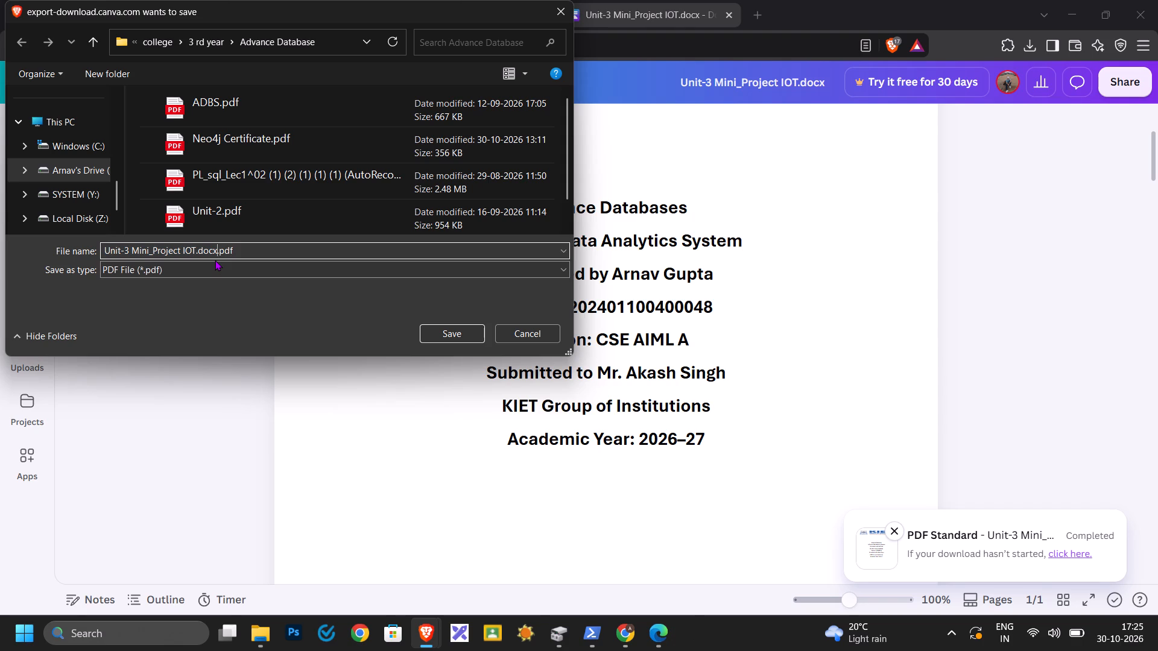
key("BackSpace")
key("BackSpace")
key("BackSpace")
key("BackSpace")
key("BackSpace")
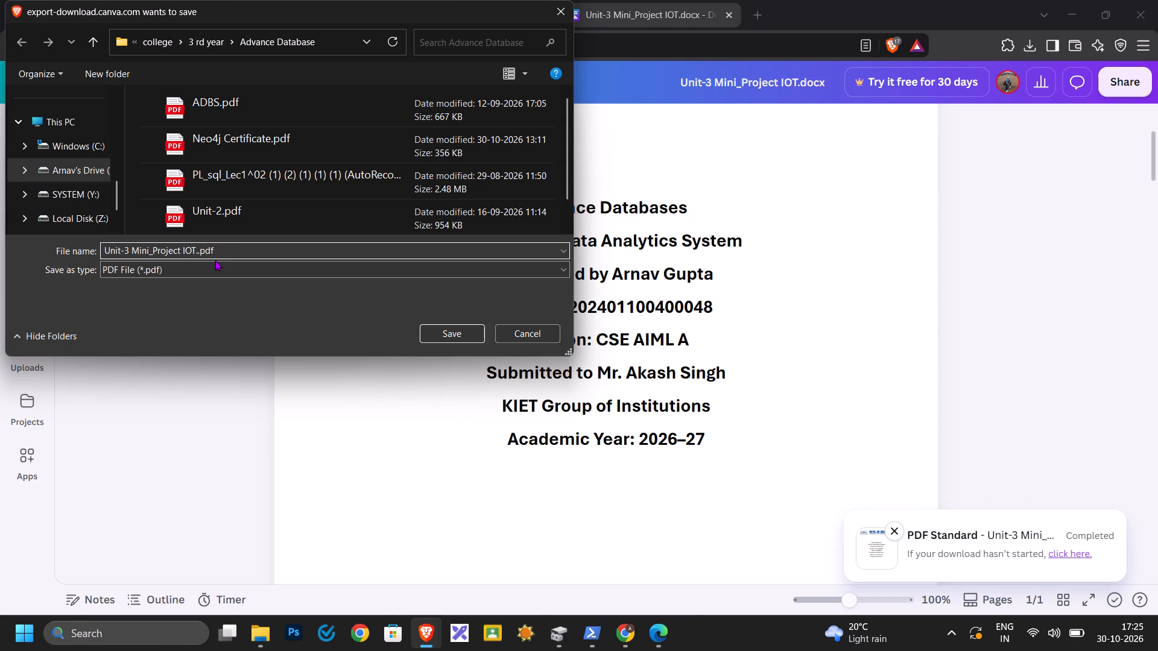
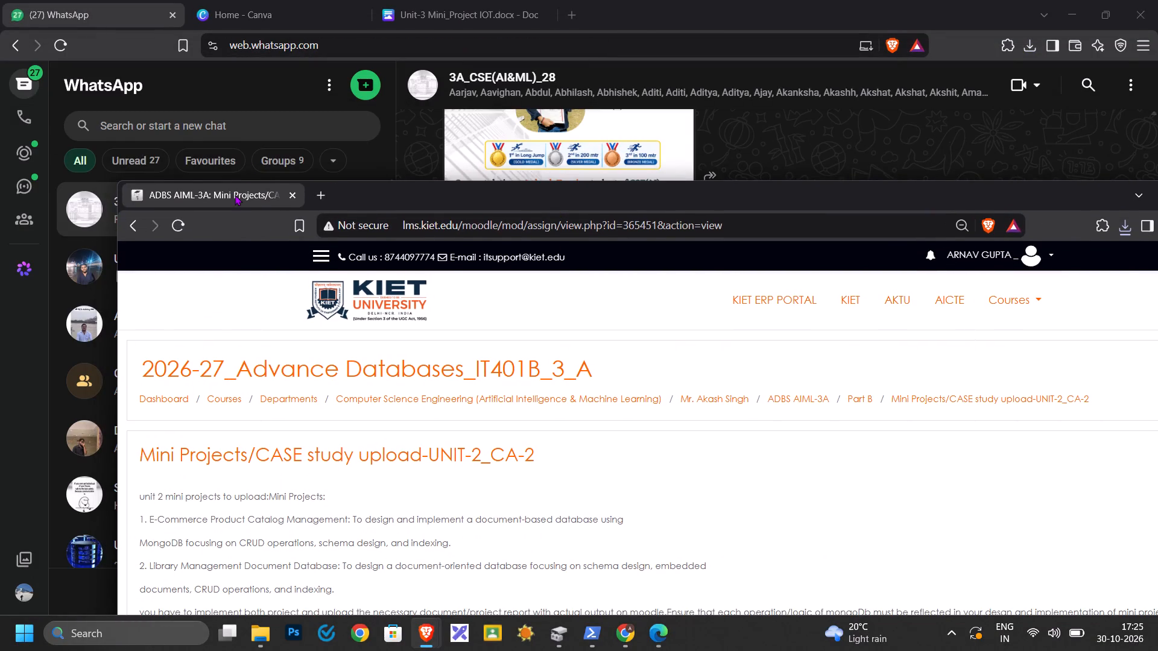
Return the Moodle page to the main browser window and start a submission for the Mini Projects/CASE study upload-UNIT-3_CA-2 assignment.
left_click_drag(235, 195, 372, 24)
scroll(429, 345, "down", 1)
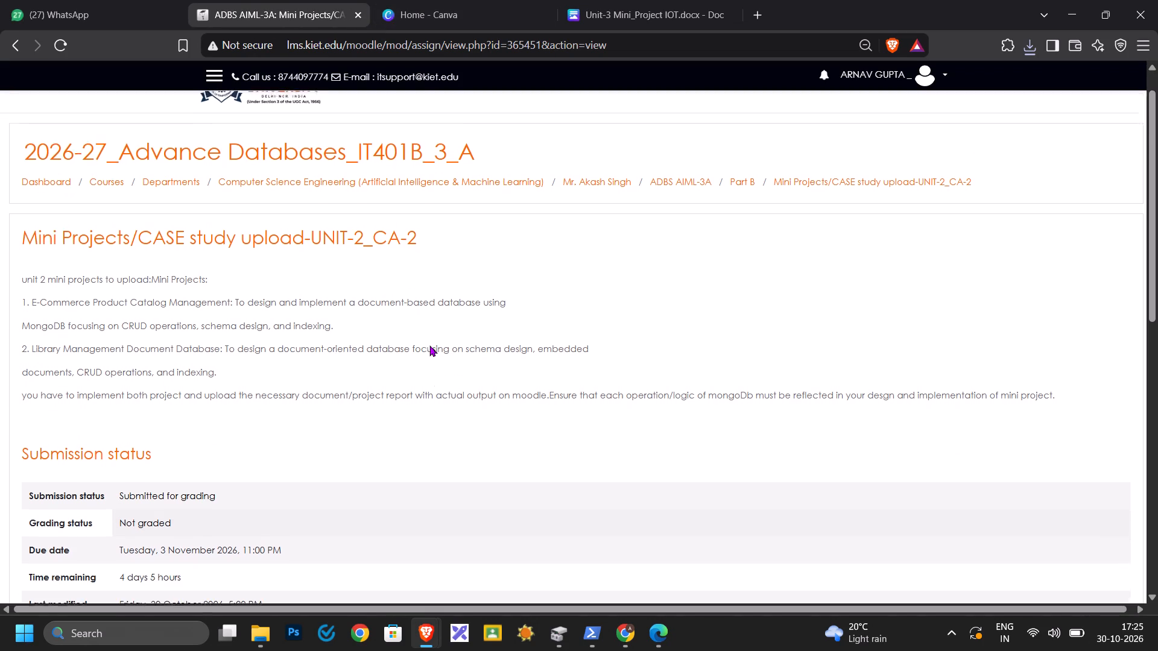
scroll(429, 345, "down", 4)
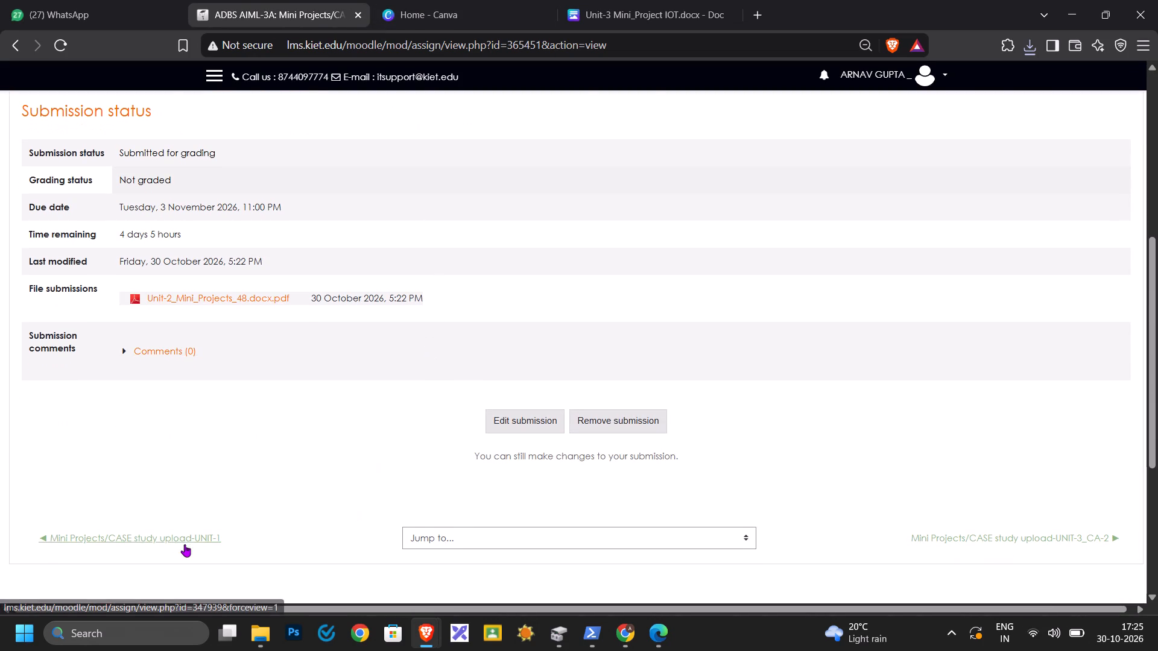
scroll(273, 518, "up", 1)
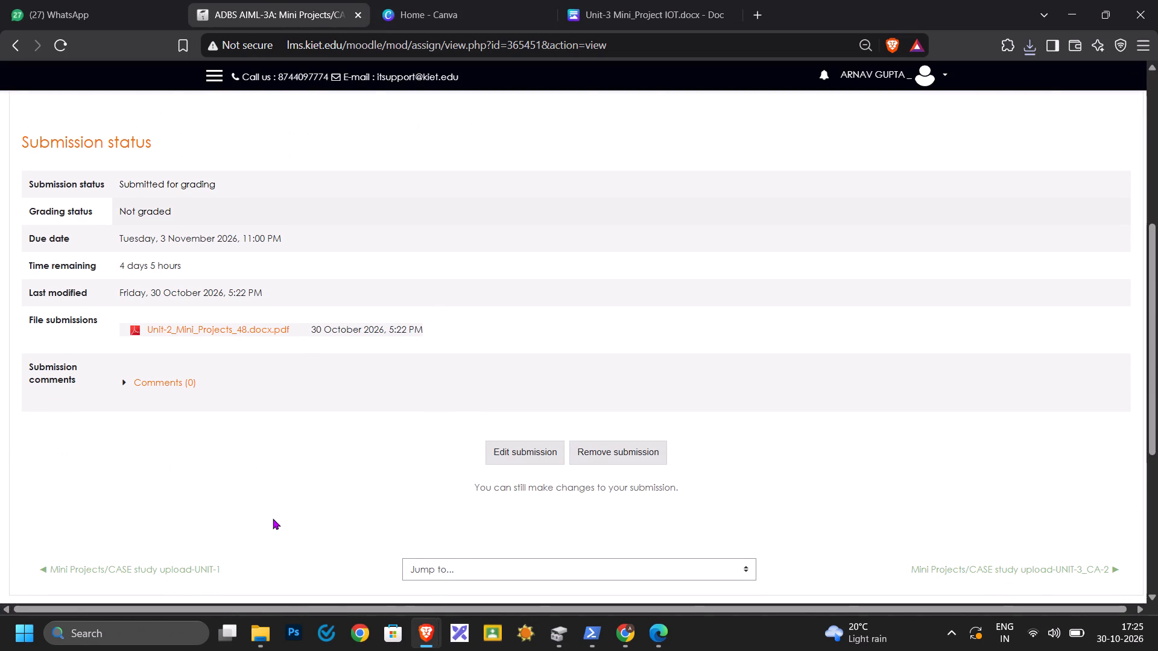
scroll(273, 518, "up", 1)
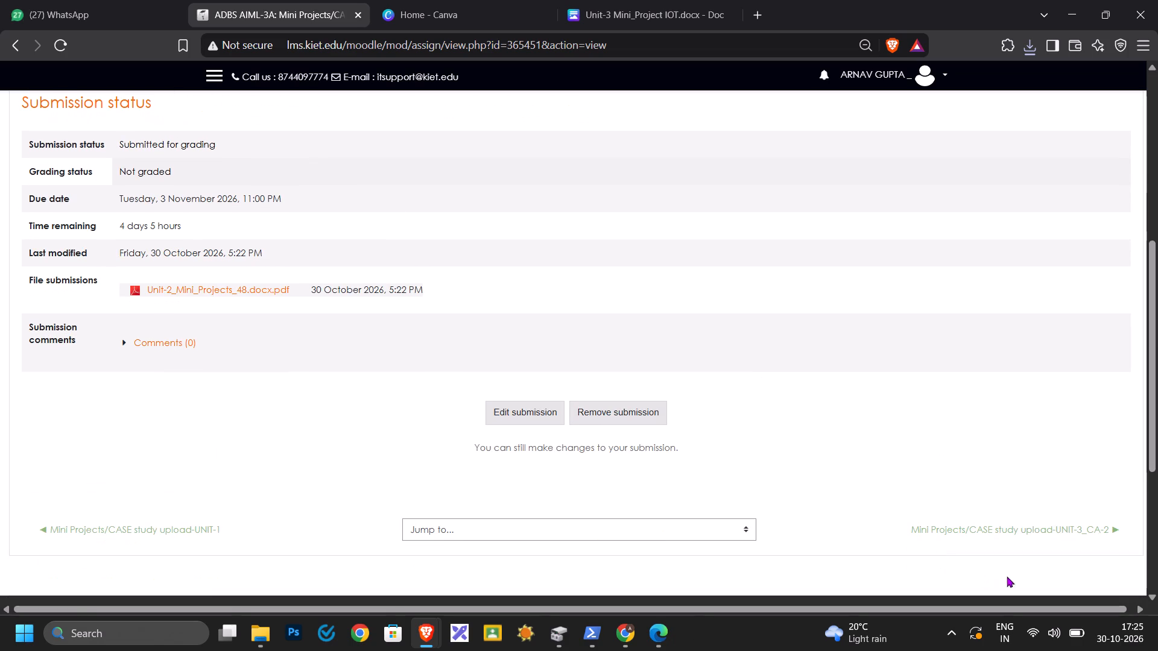
left_click(1020, 524)
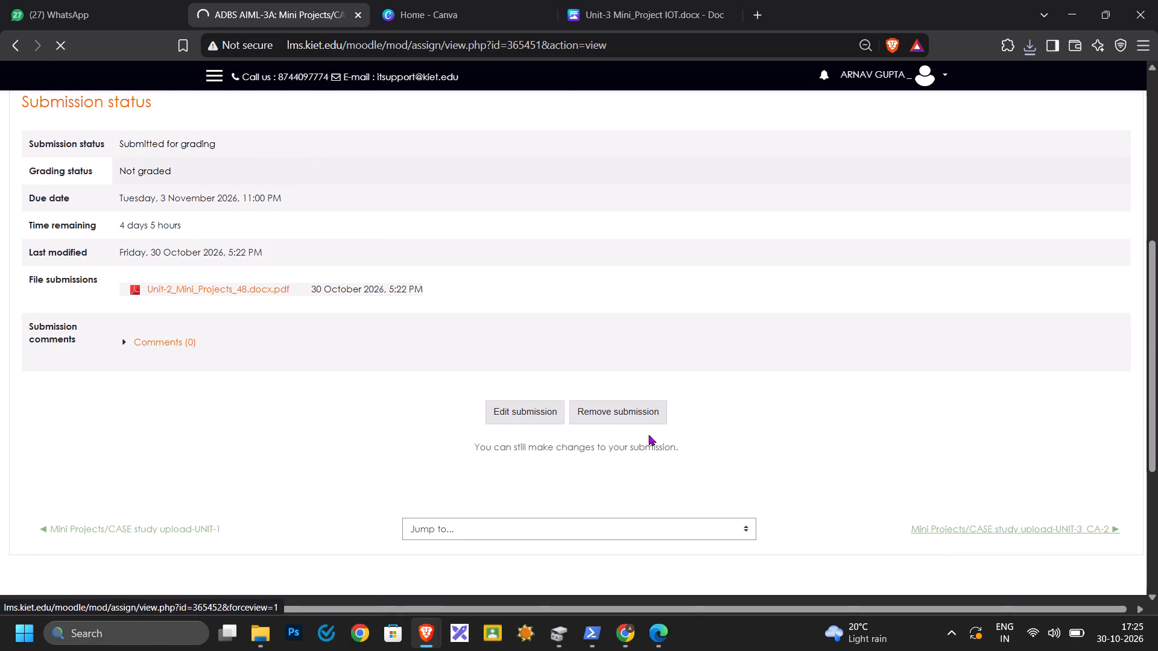
scroll(391, 394, "down", 2)
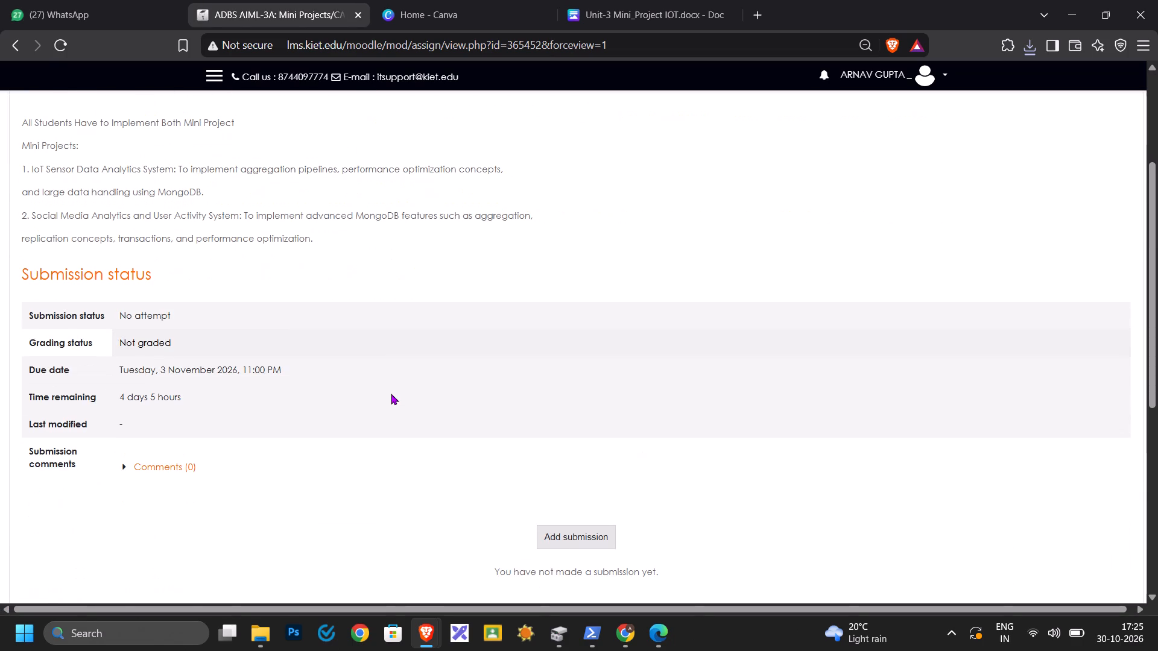
scroll(391, 394, "up", 1)
scroll(391, 394, "down", 1)
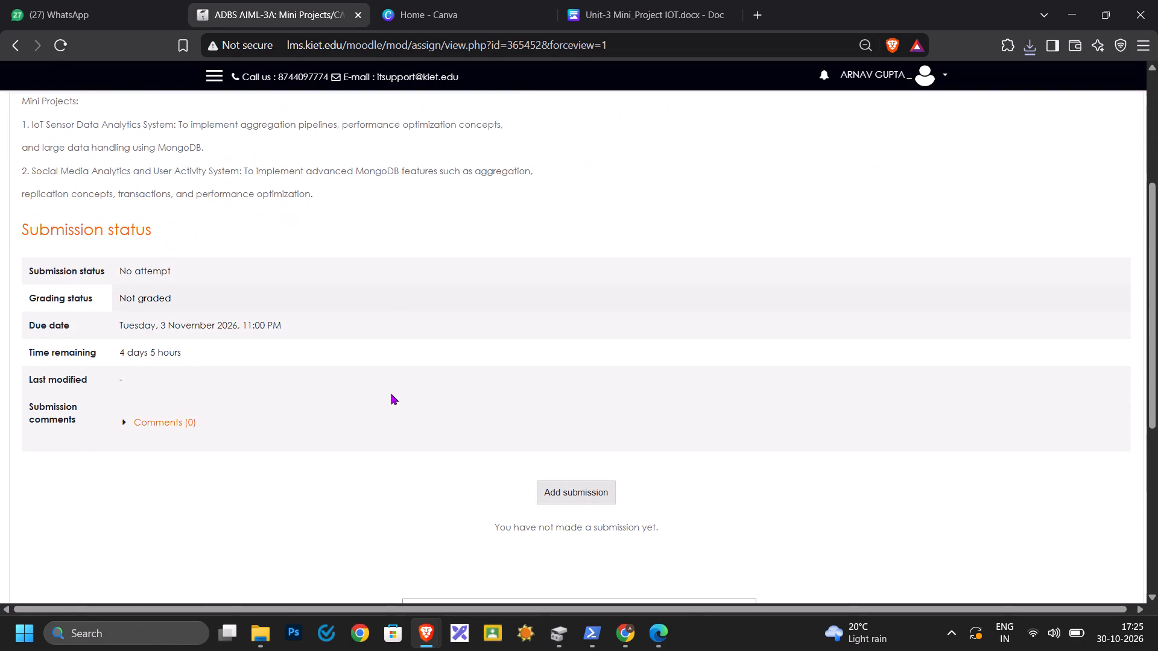
left_click(559, 488)
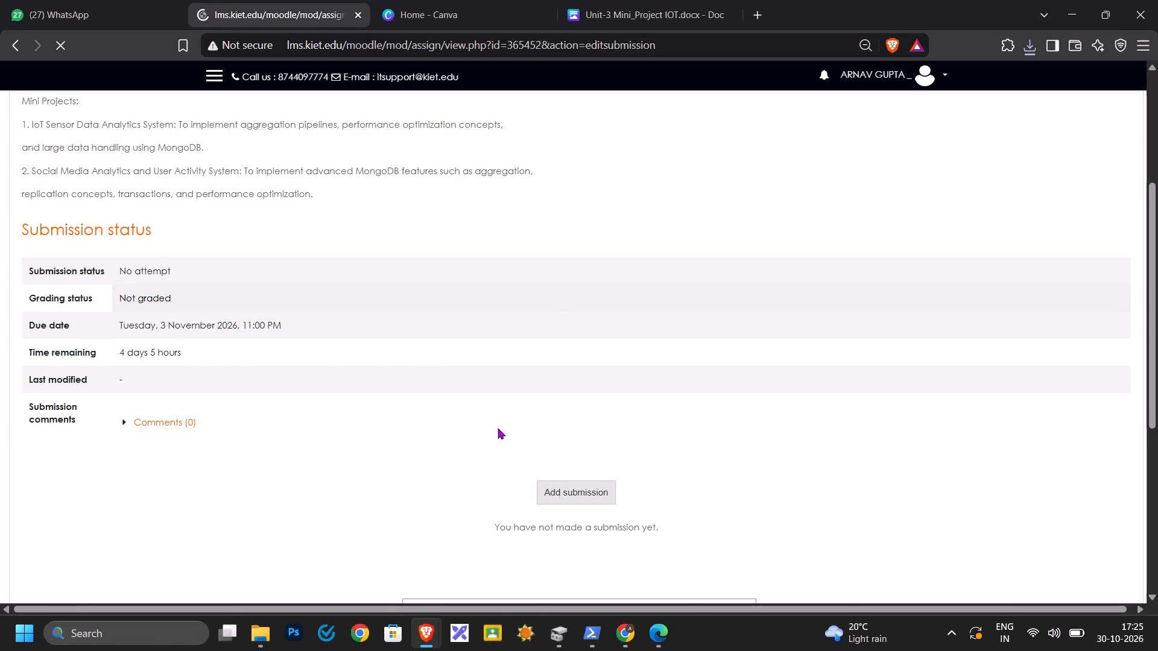
Accept the own-work statement and add Unit-3 Mini_Project IOT.pdf from the Advance Database folder to the file submissions.
scroll(240, 352, "down", 1)
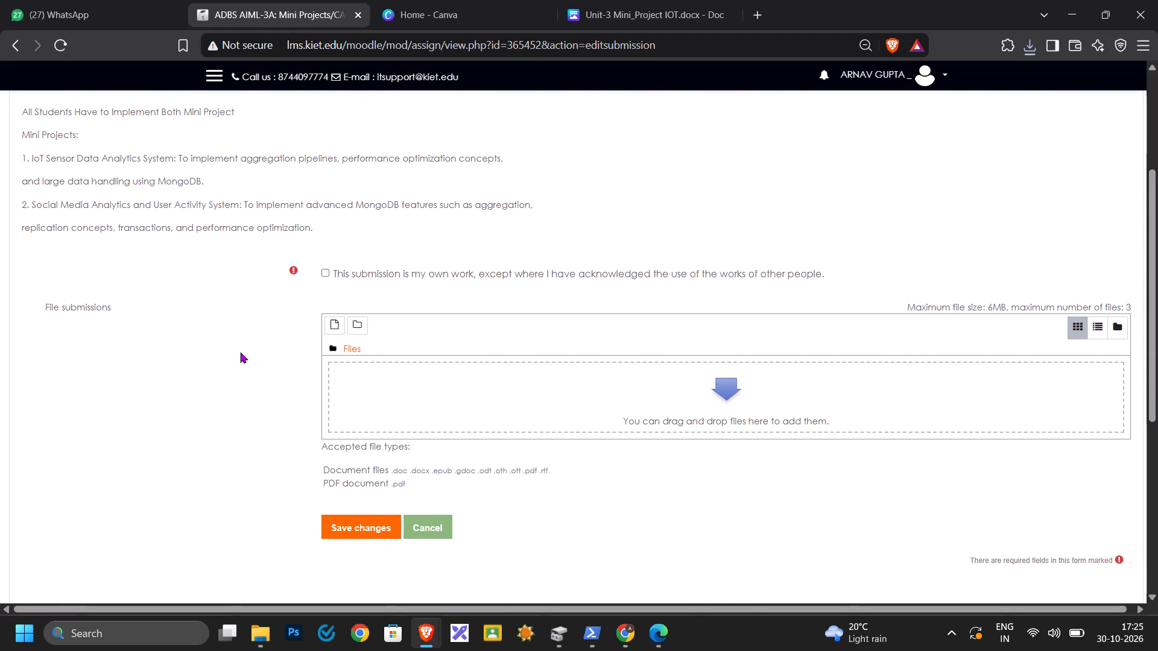
scroll(240, 352, "down", 1)
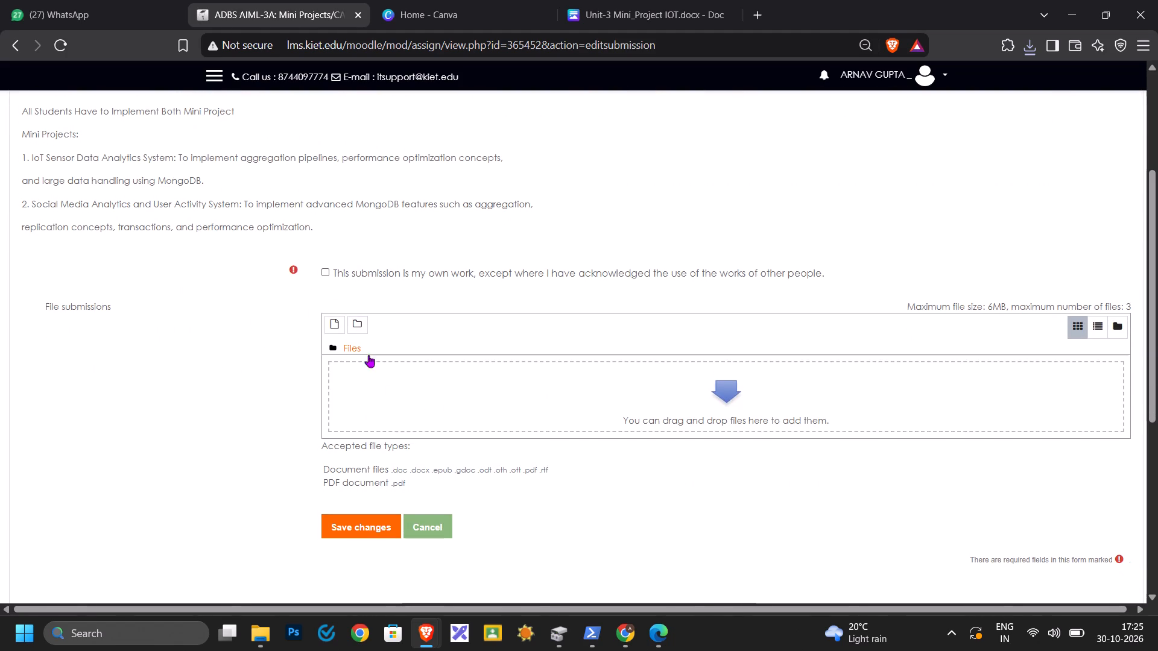
left_click_drag(834, 1, 839, 63)
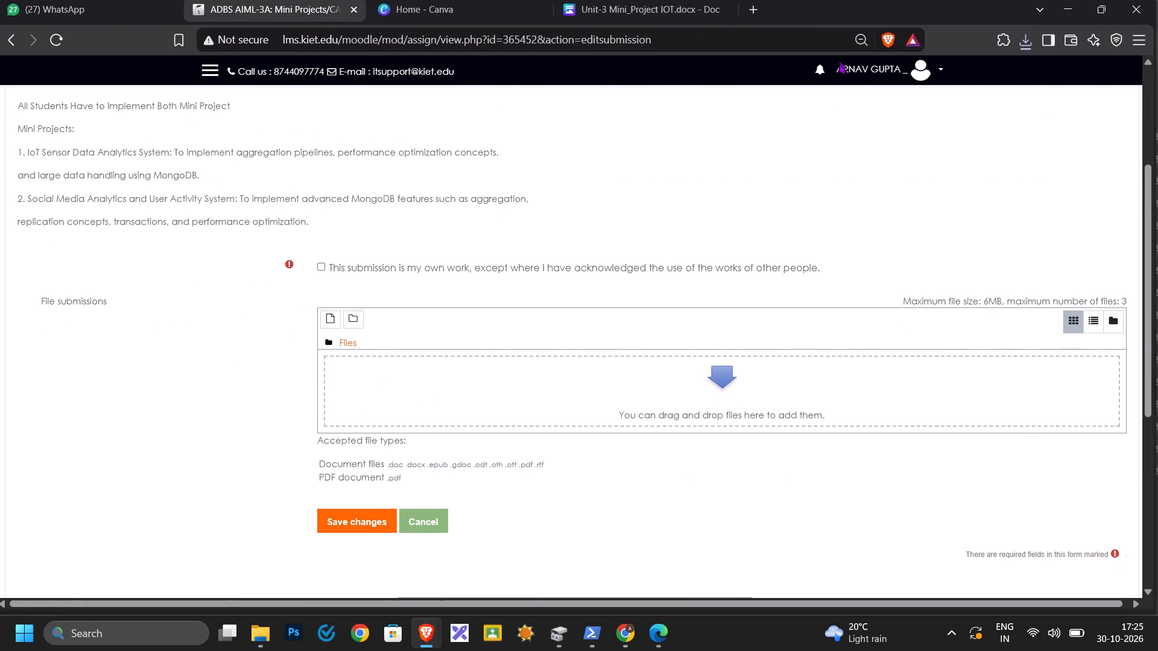
left_click_drag(839, 63, 840, 71)
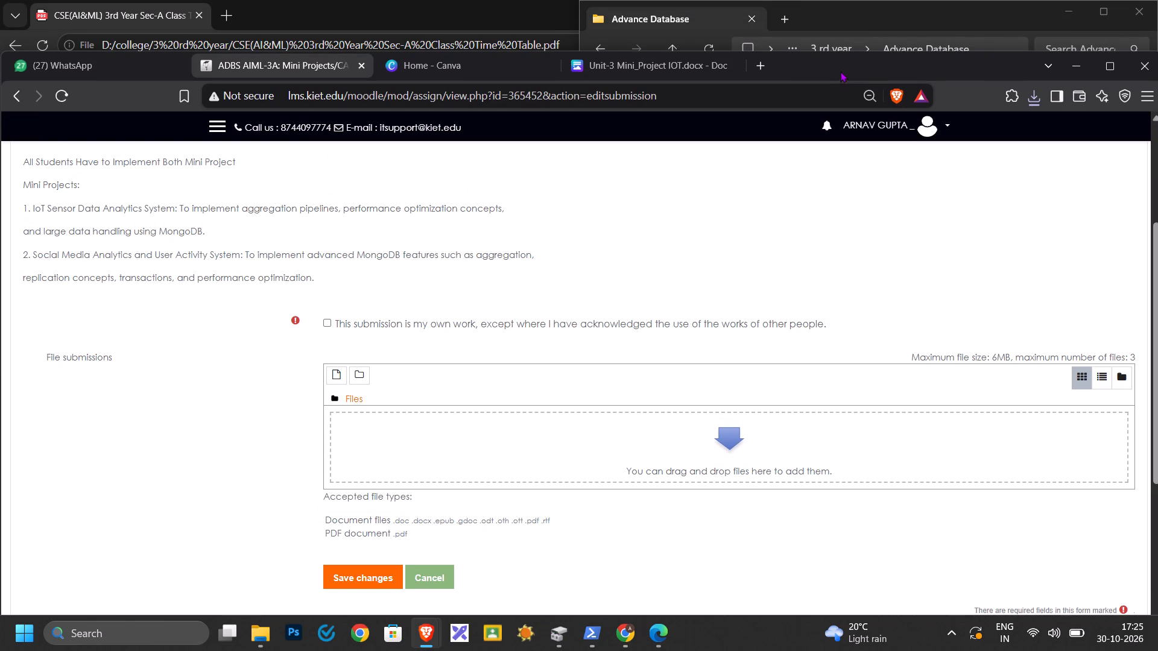
left_click_drag(838, 67, 428, 69)
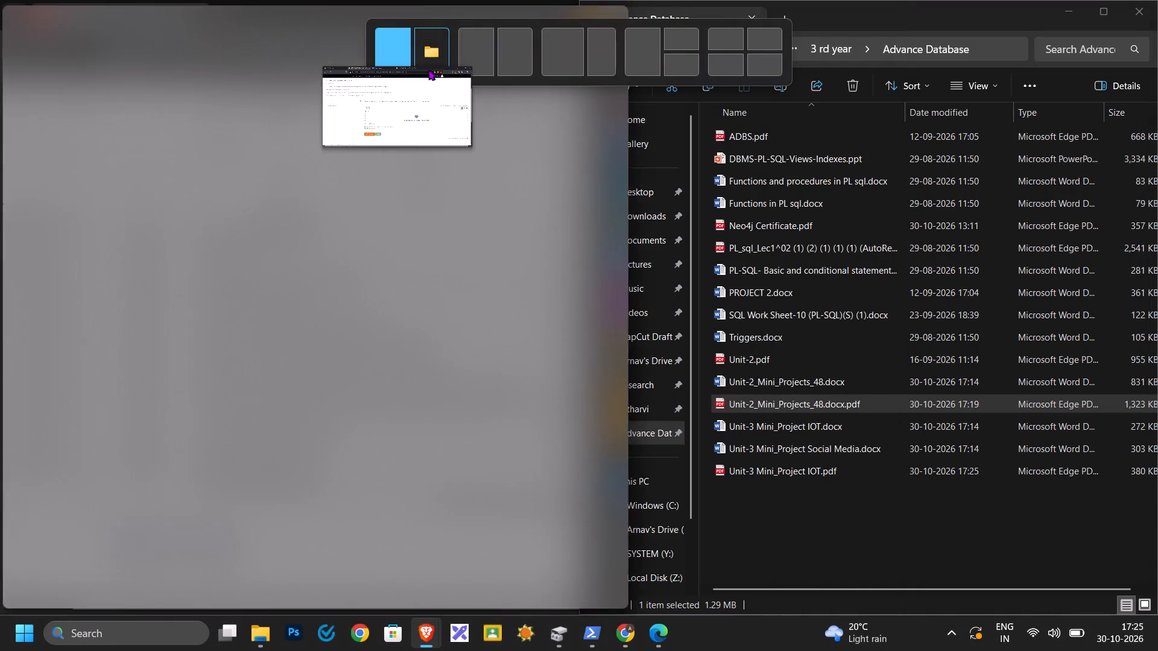
left_click_drag(428, 69, 420, 69)
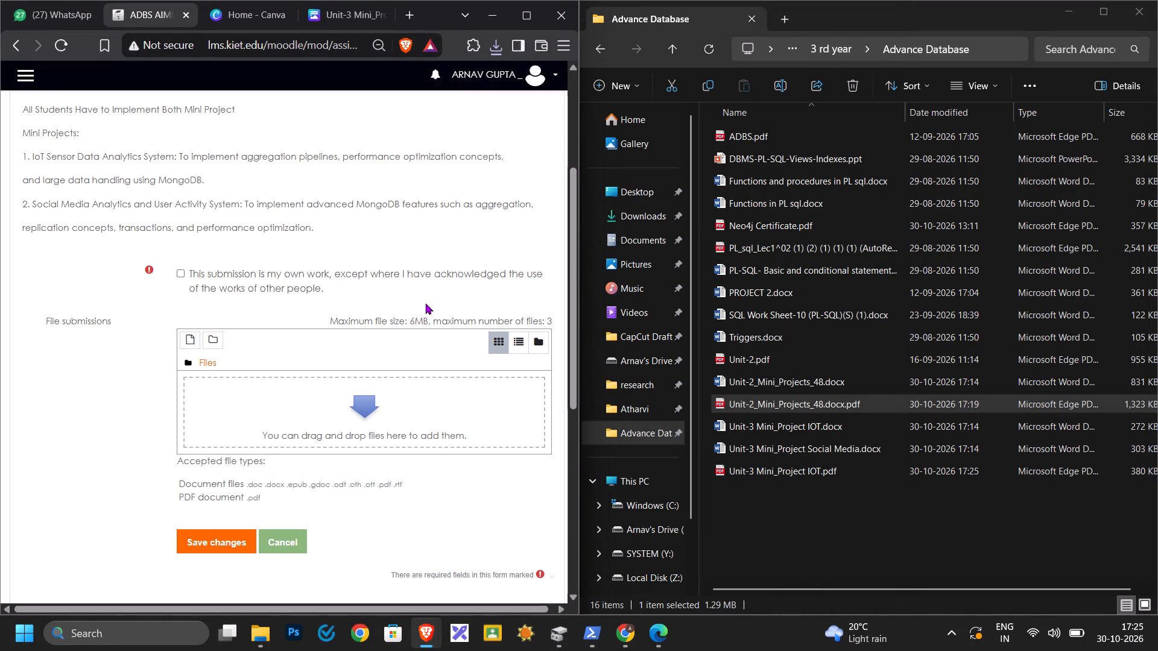
left_click(183, 274)
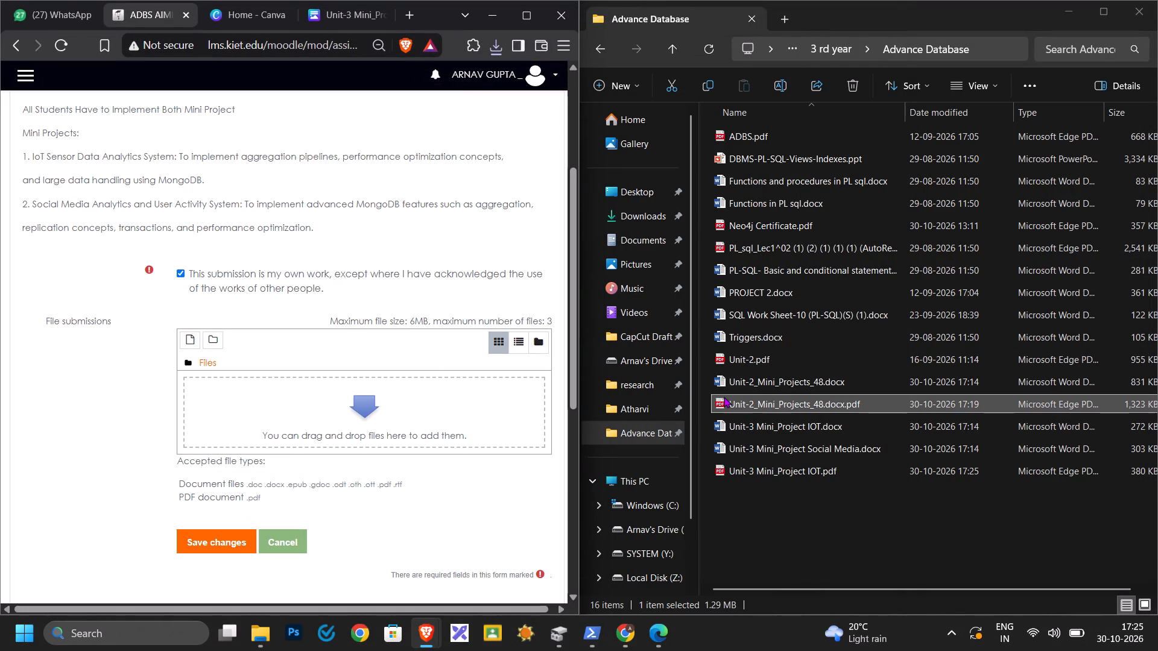
left_click(785, 479)
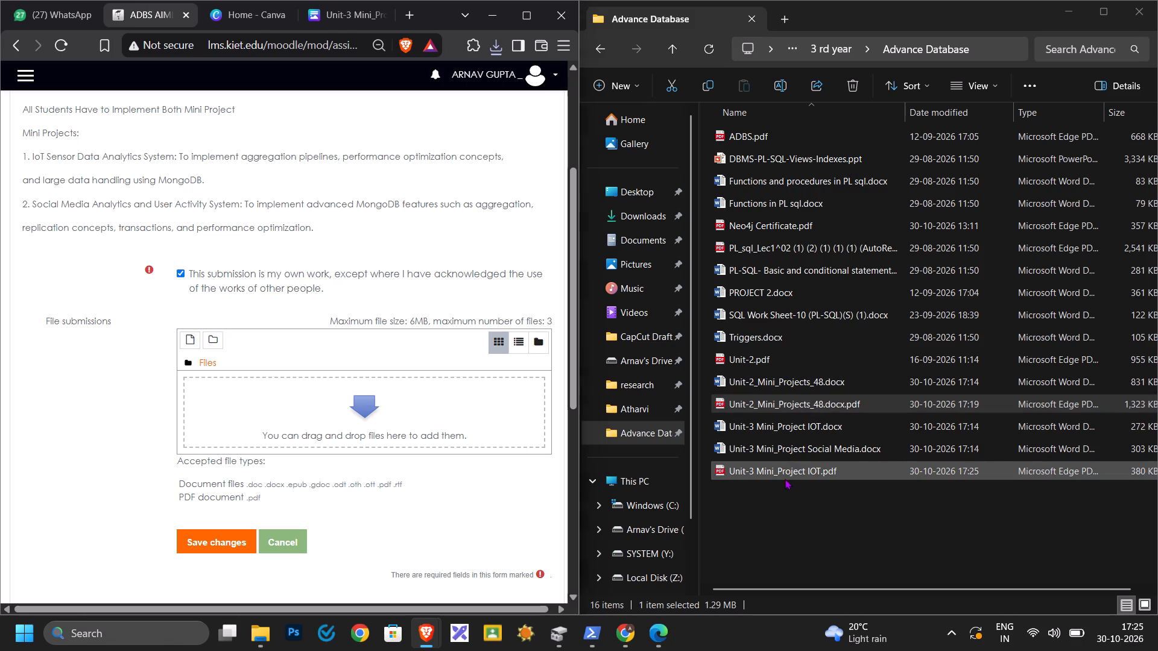
left_click_drag(796, 469, 441, 404)
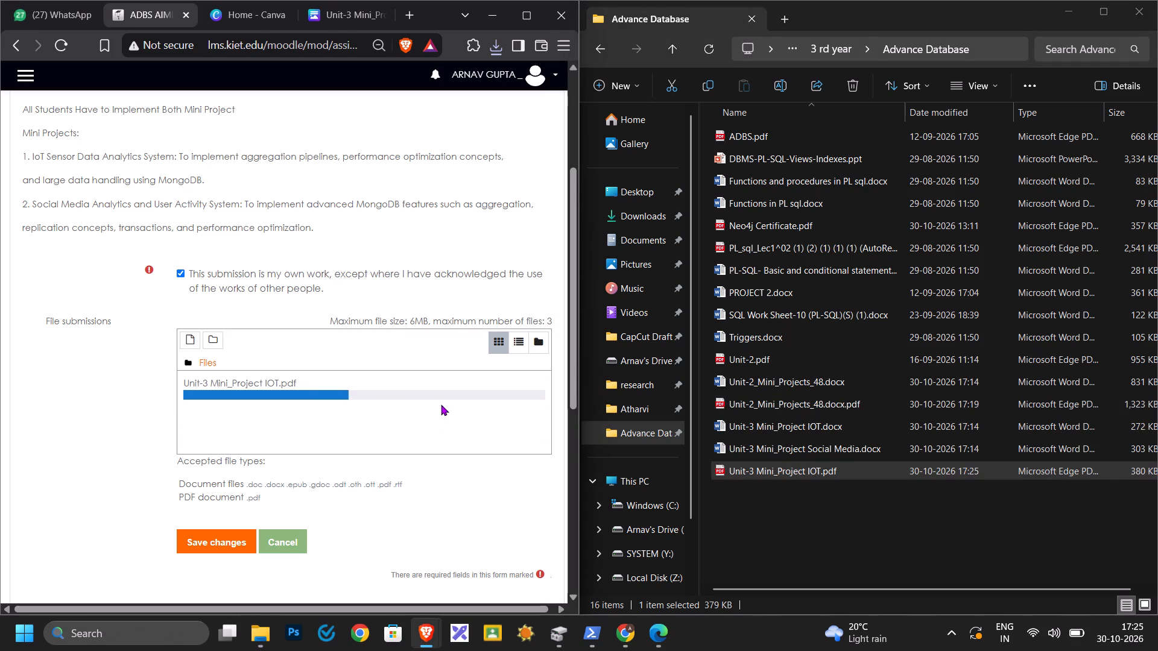
left_click(523, 25)
Switch to Canva, upload Unit-3 Mini_Project Social Media.docx from the Advance Database folder, and open it for editing.
left_click(593, 0)
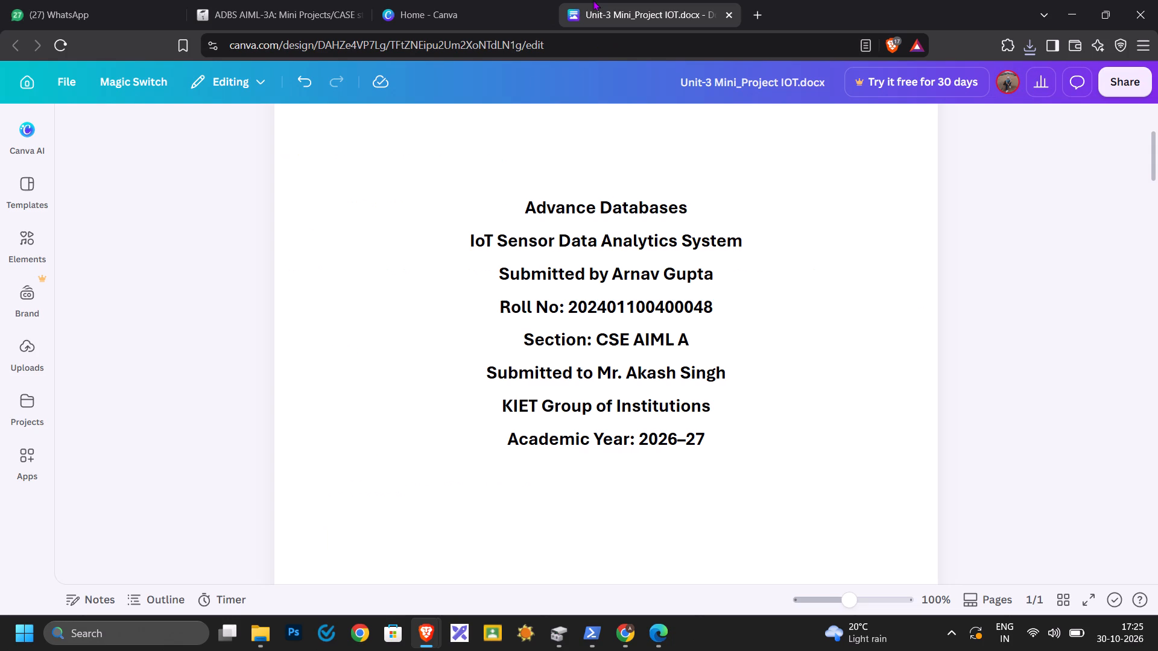
scroll(560, 285, "up", 2)
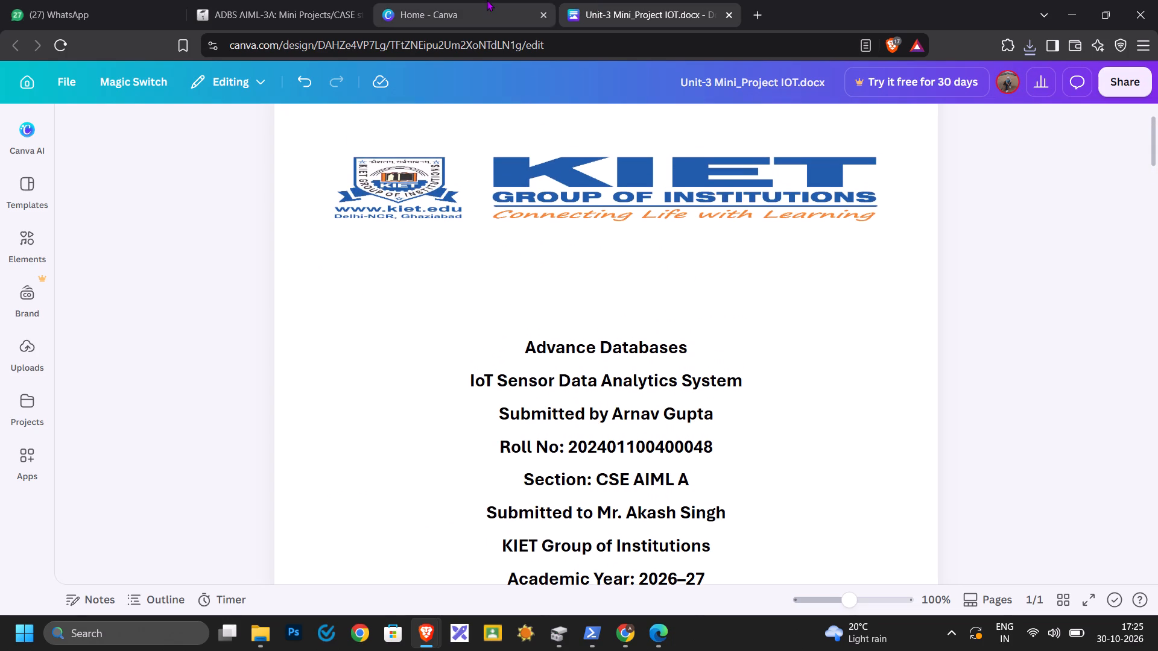
scroll(576, 248, "down", 1)
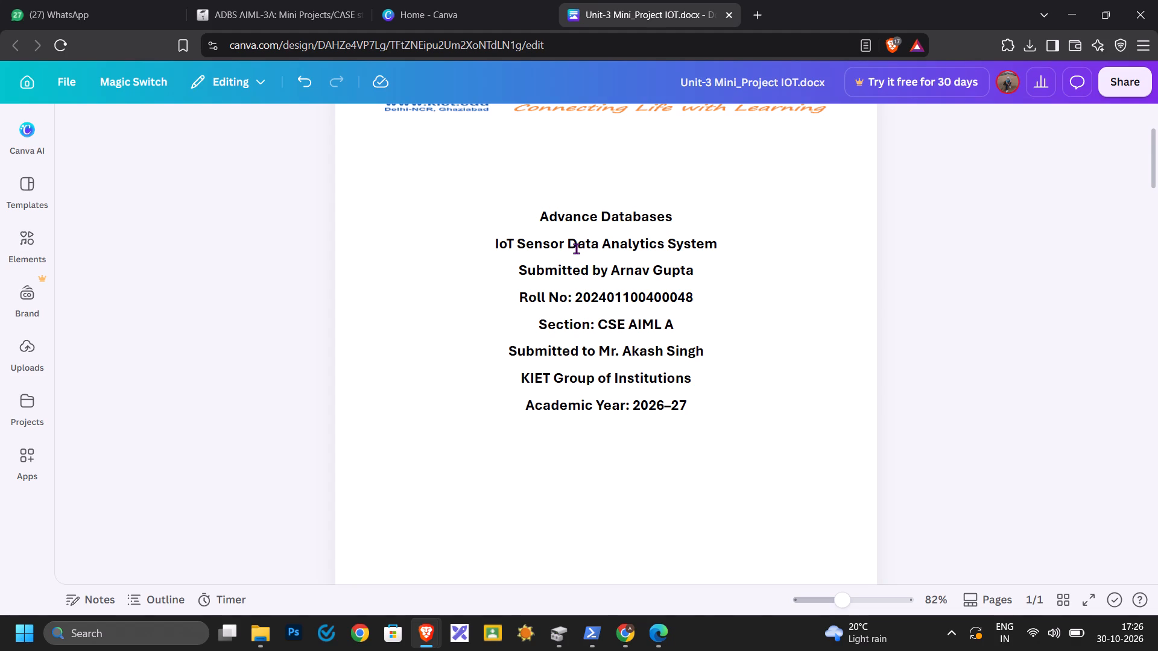
scroll(576, 248, "up", 1)
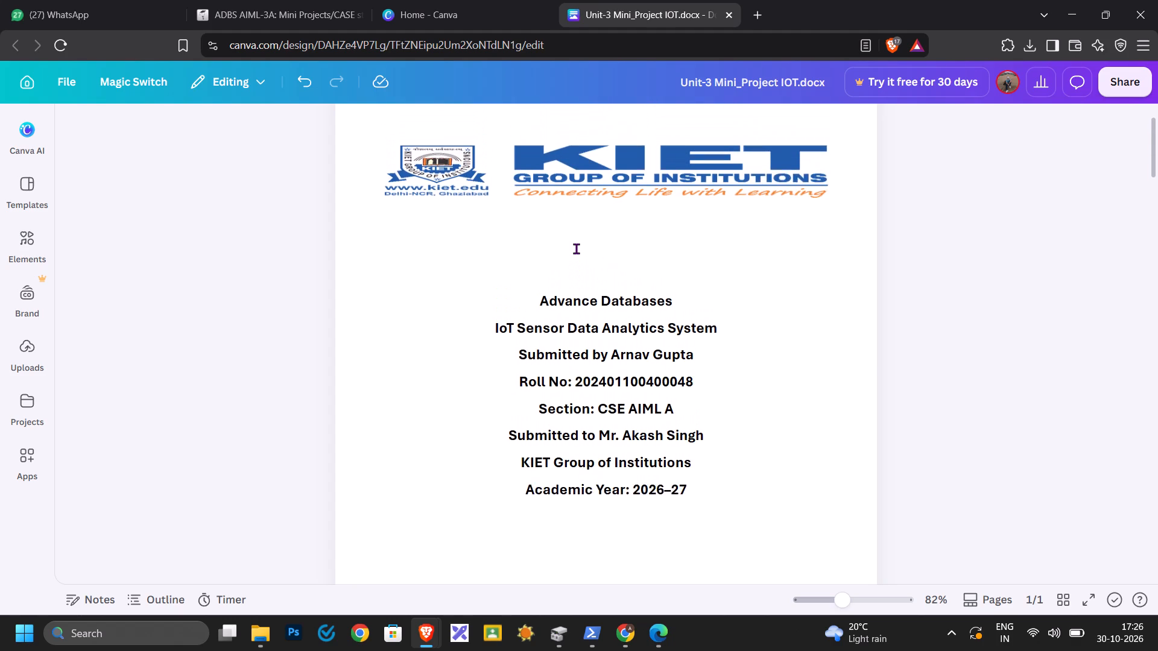
scroll(576, 248, "up", 1)
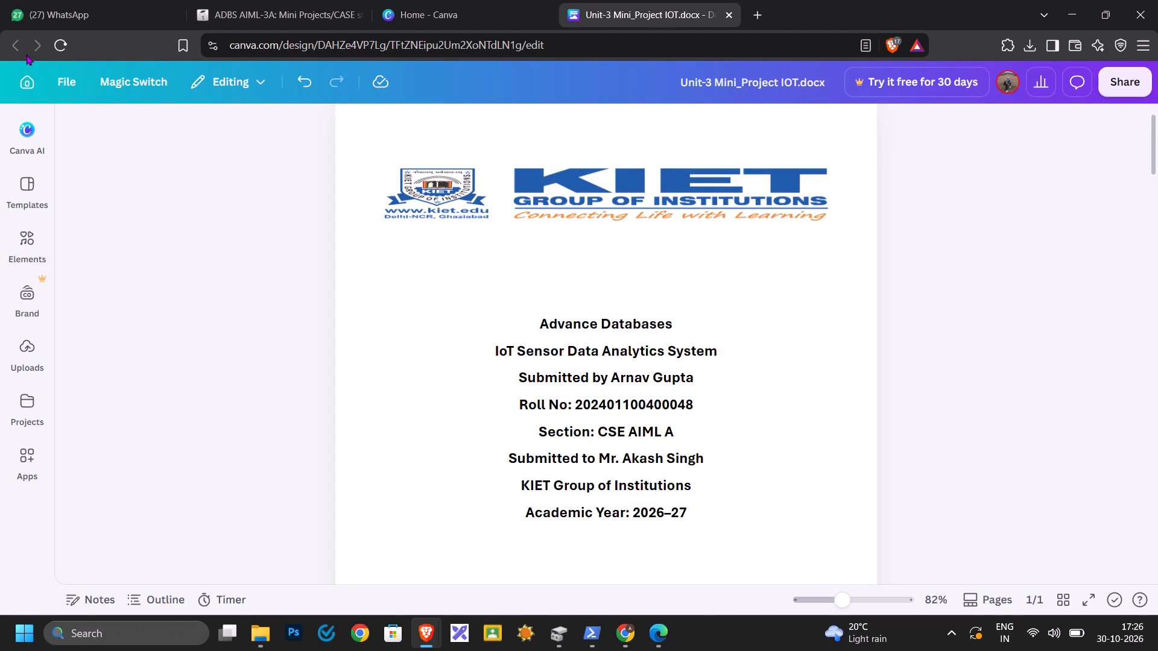
left_click(22, 74)
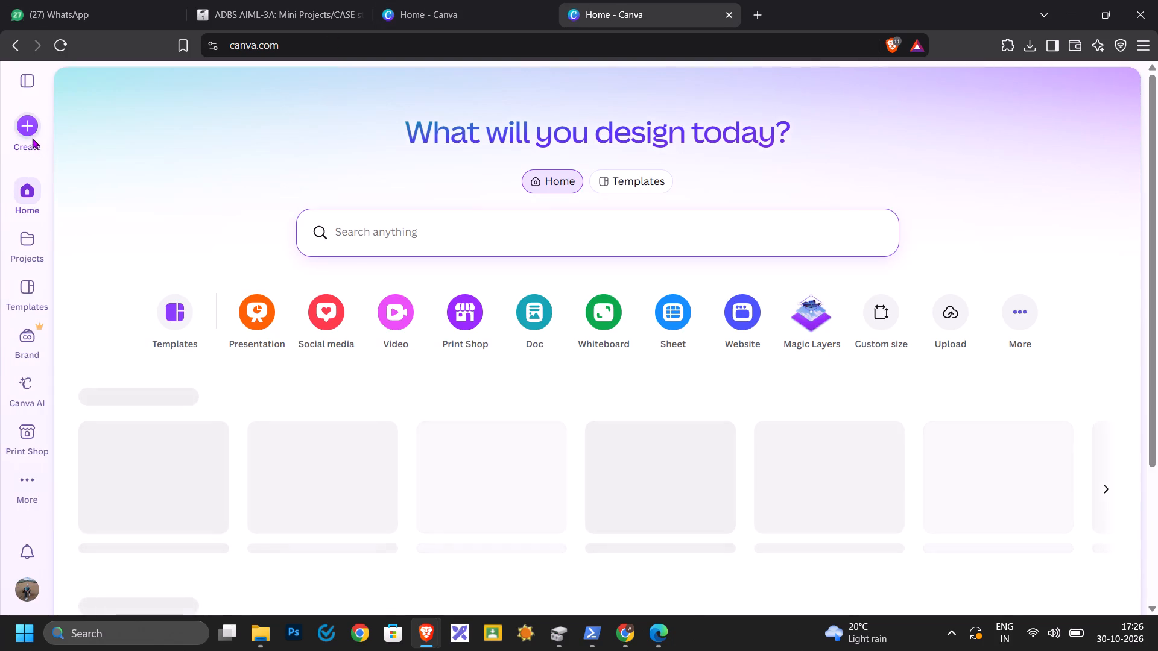
left_click(28, 135)
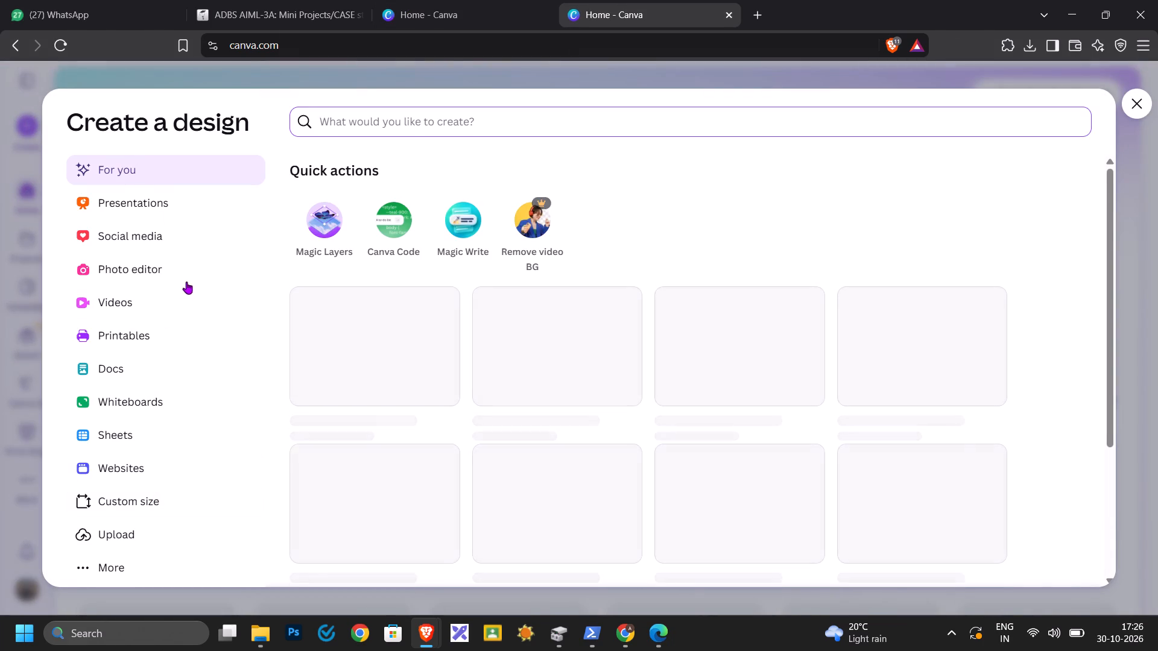
left_click(141, 540)
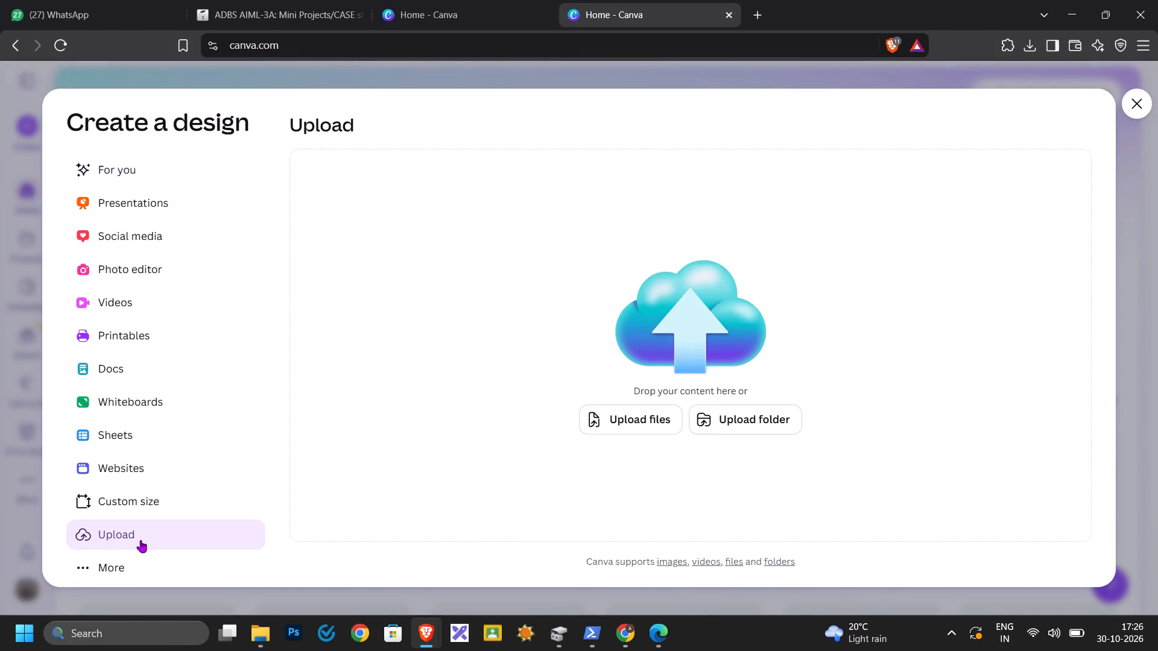
left_click(600, 418)
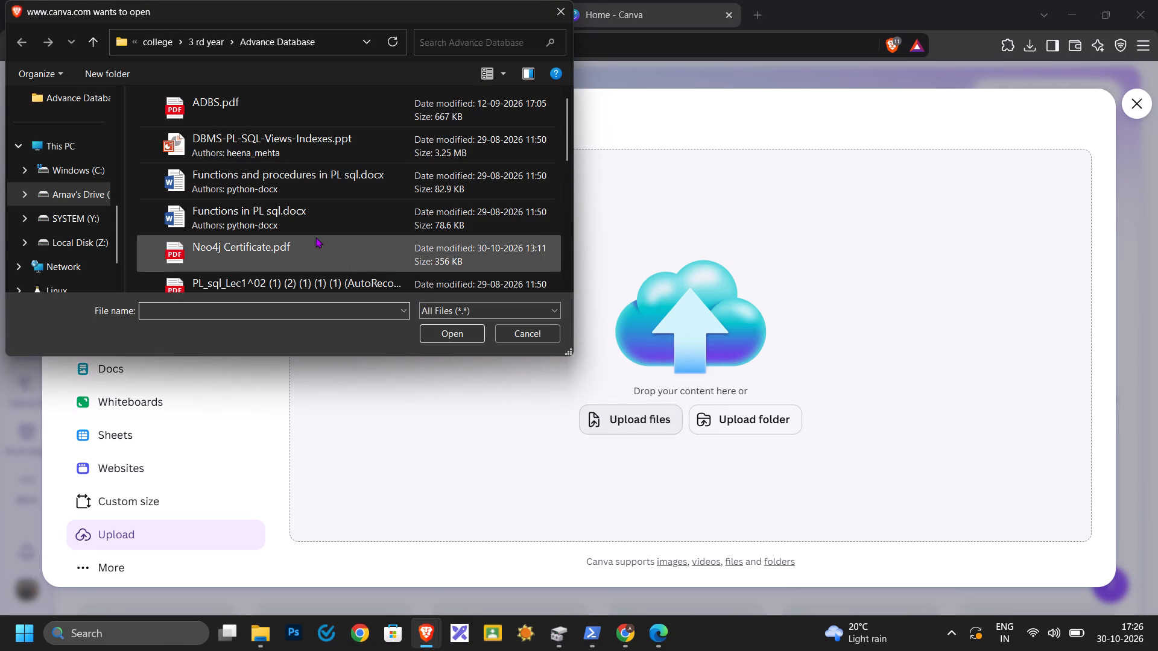
scroll(315, 237, "down", 2)
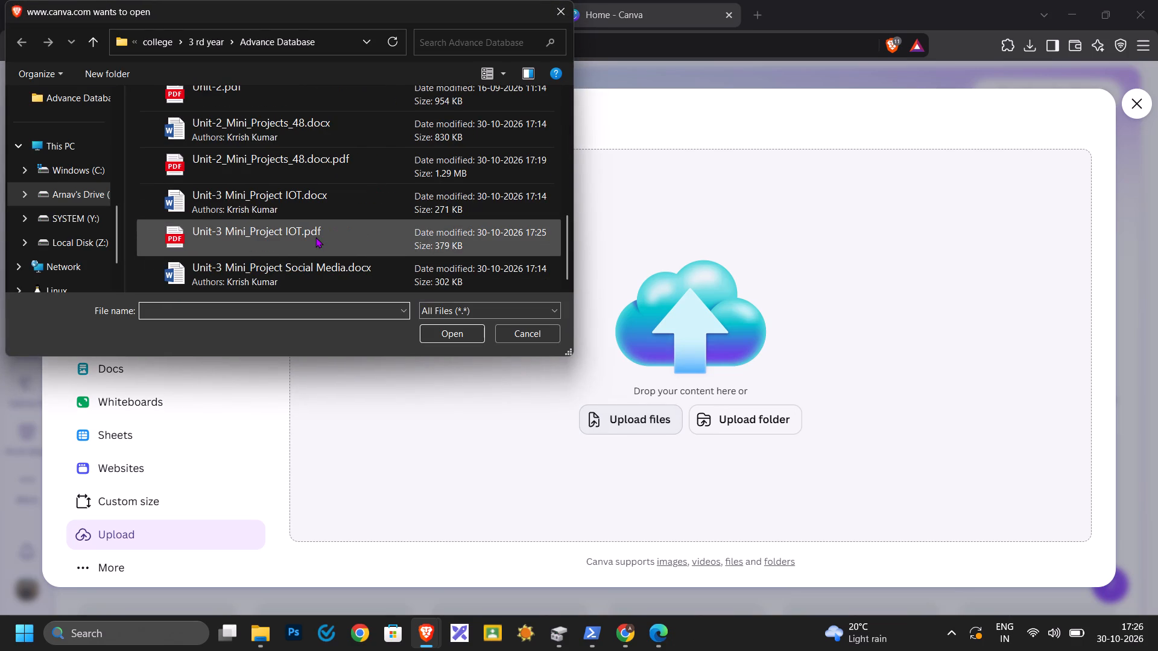
scroll(315, 237, "down", 1)
left_click(313, 266)
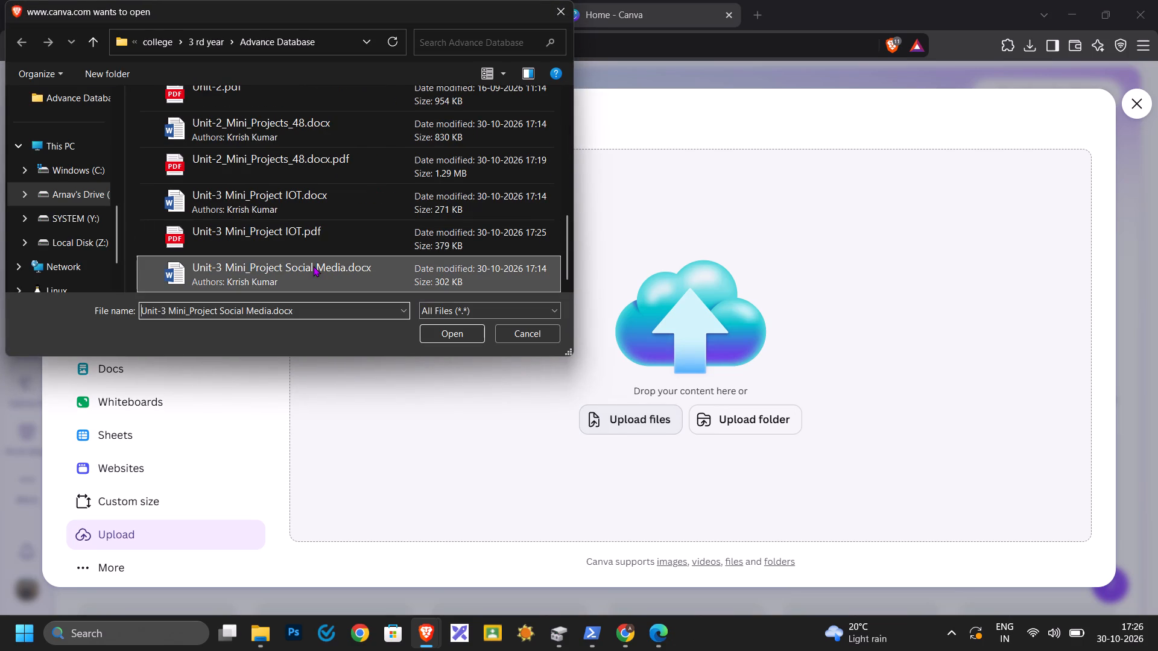
left_click(461, 336)
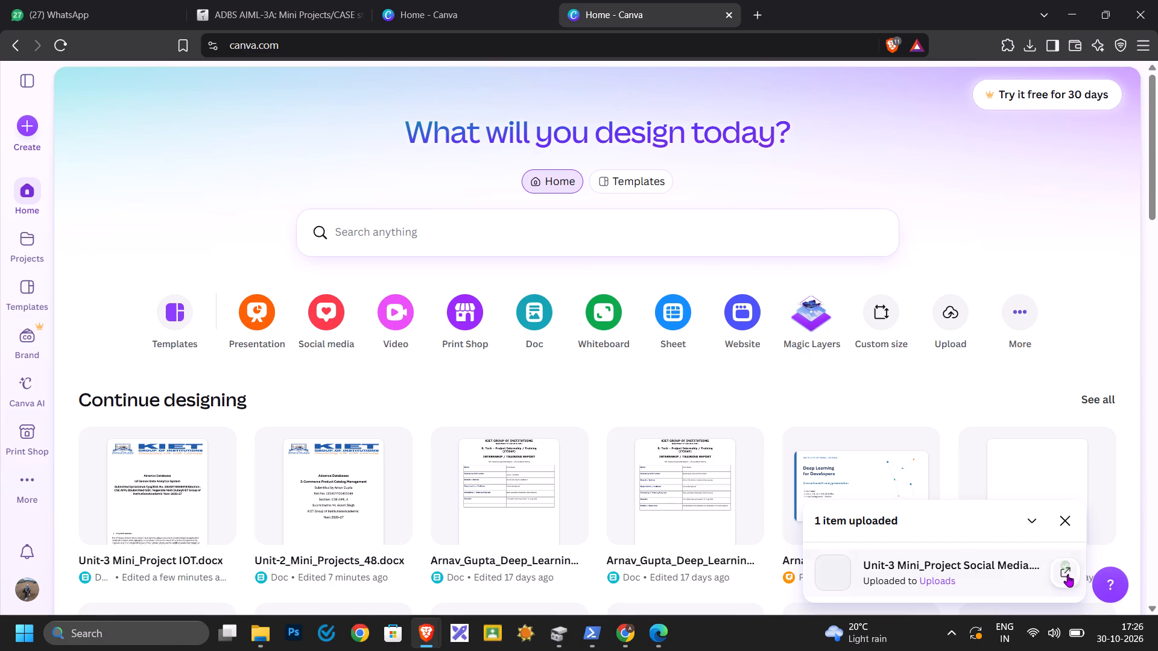
left_click(1068, 574)
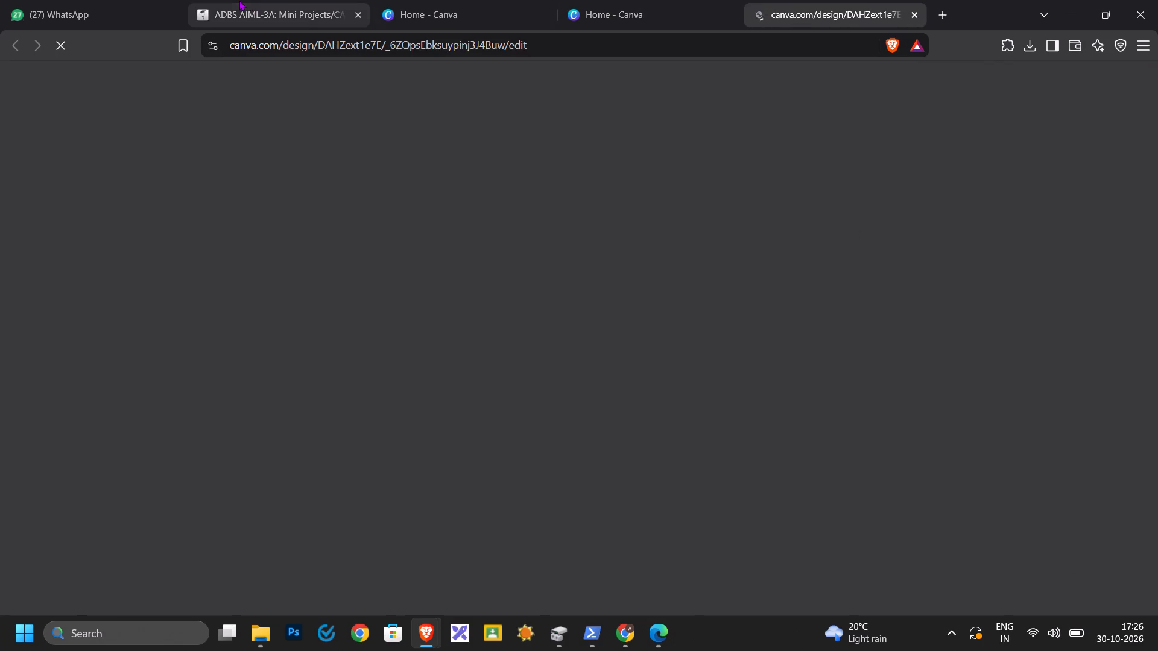
Check the file details of the attached Unit-3 IoT PDF in the Moodle submission and close them.
left_click(236, 0)
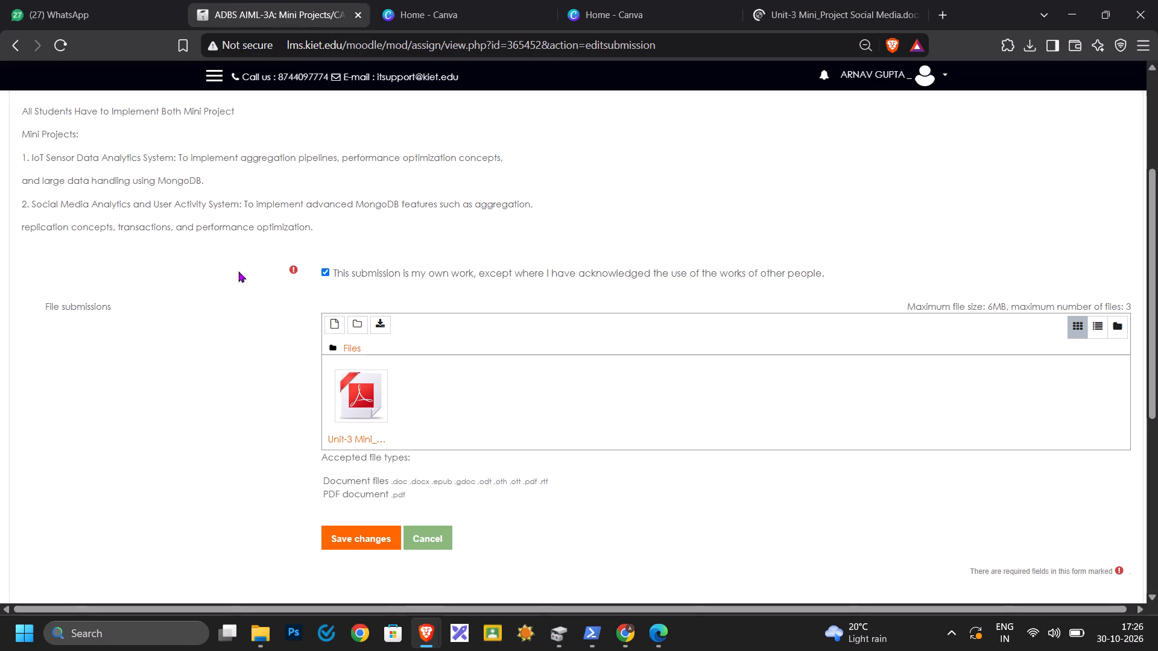
scroll(156, 244, "up", 2)
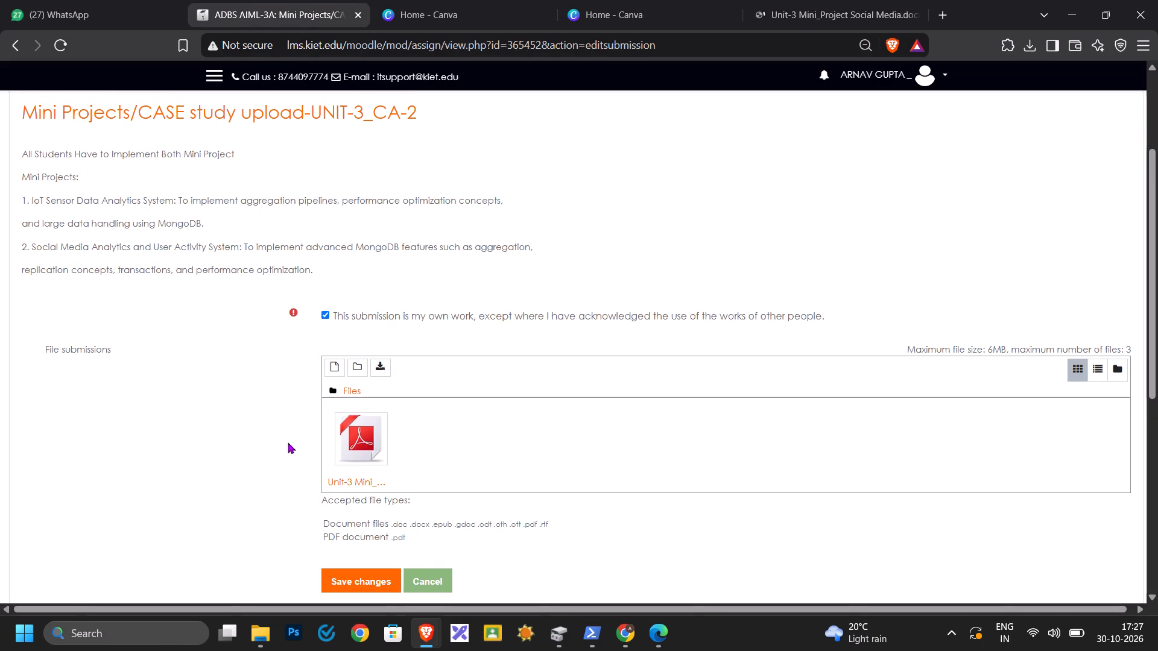
left_click(354, 477)
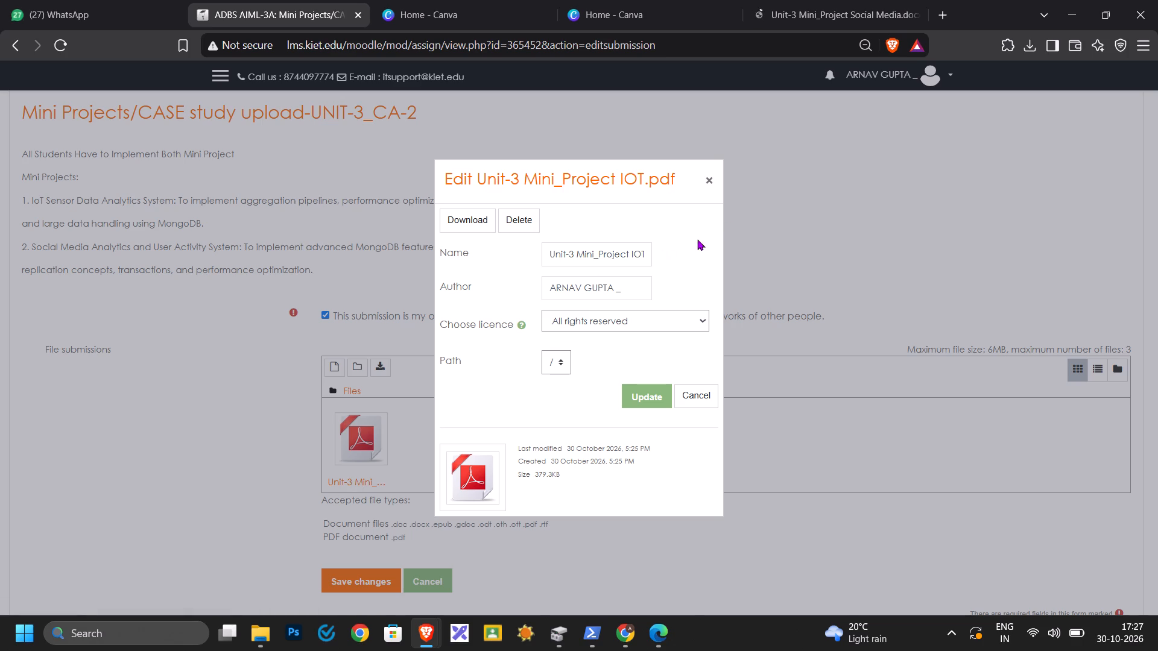
left_click(794, 213)
left_click(707, 177)
In the Canva Social Media report, replace the submitter's name on the cover with the student's own and start a new line after it.
left_click(813, 0)
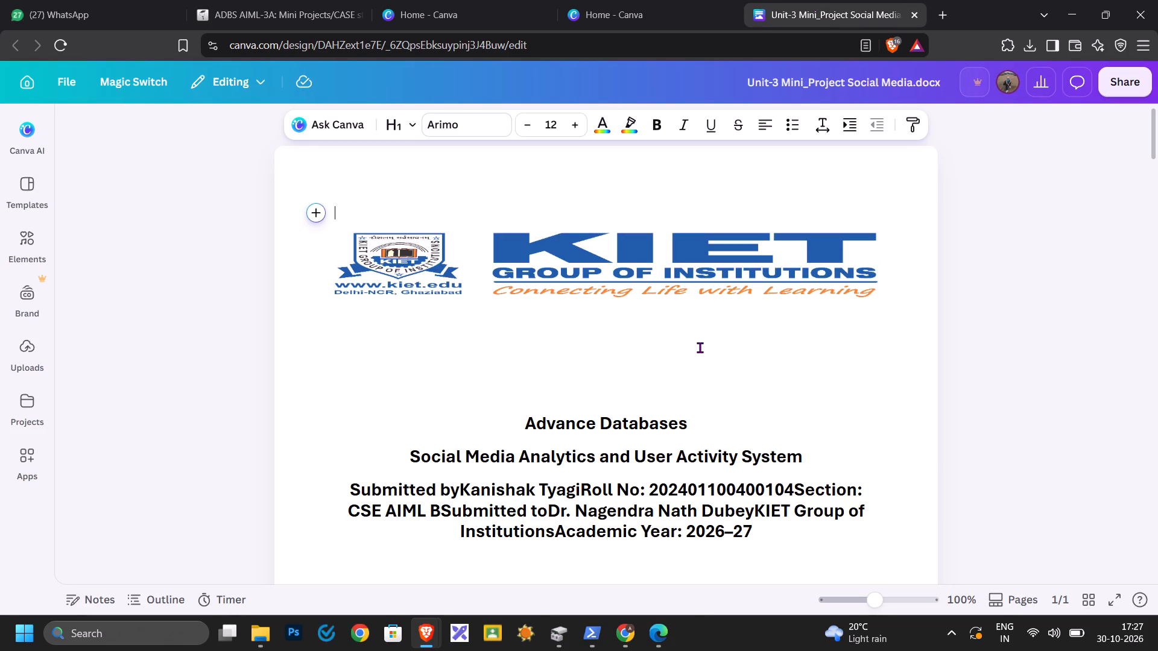
left_click(458, 492)
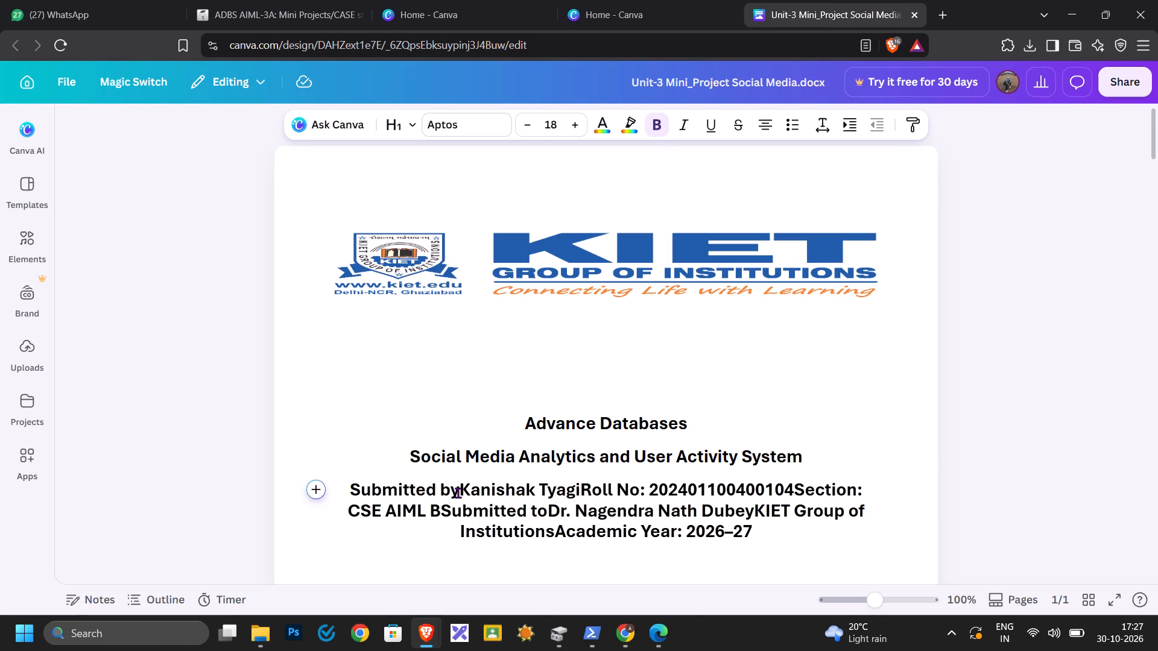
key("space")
key("Delete")
key("Delete")
key("Delete")
key("Delete")
key("Delete")
key("Delete")
key("Delete")
key("Delete")
key("Delete")
key("Delete")
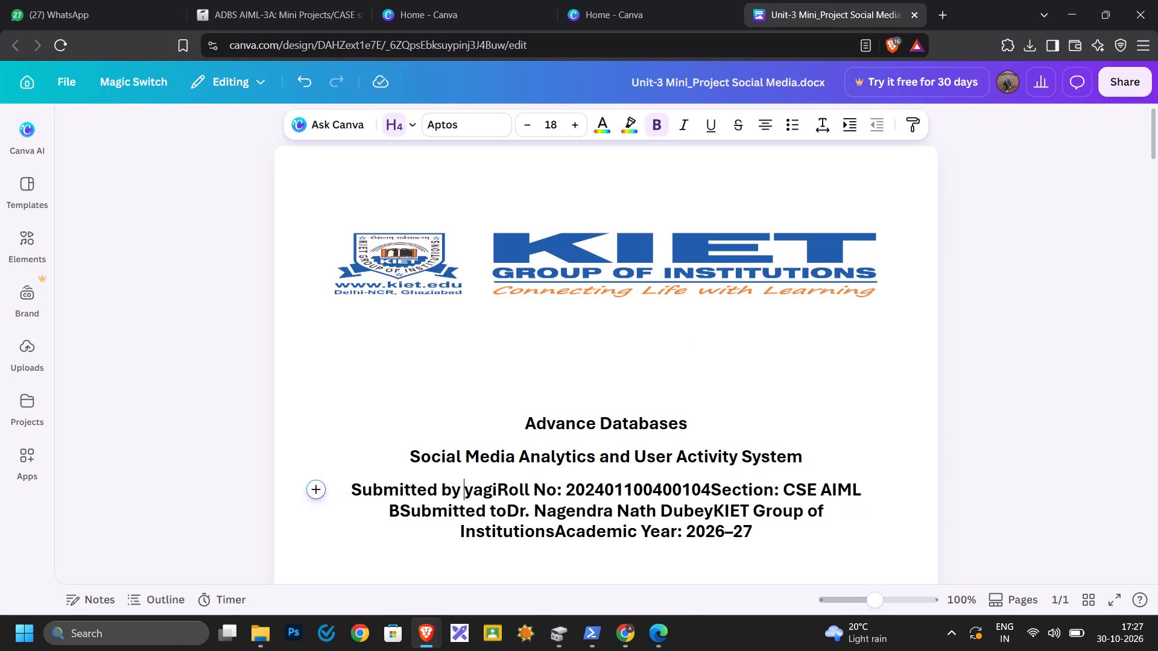
key("Delete")
key("Delete")
key("Delete")
key("Delete")
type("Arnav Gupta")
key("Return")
Replace the last three digits of the cover's roll number with the student's own and move the section text onto a new line.
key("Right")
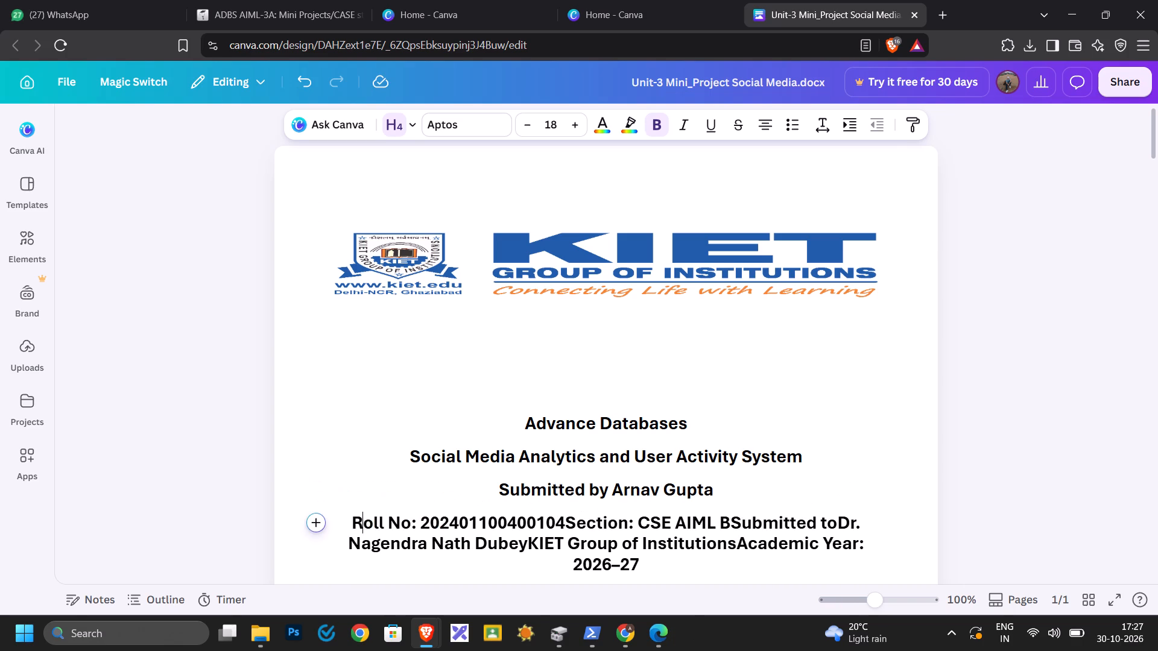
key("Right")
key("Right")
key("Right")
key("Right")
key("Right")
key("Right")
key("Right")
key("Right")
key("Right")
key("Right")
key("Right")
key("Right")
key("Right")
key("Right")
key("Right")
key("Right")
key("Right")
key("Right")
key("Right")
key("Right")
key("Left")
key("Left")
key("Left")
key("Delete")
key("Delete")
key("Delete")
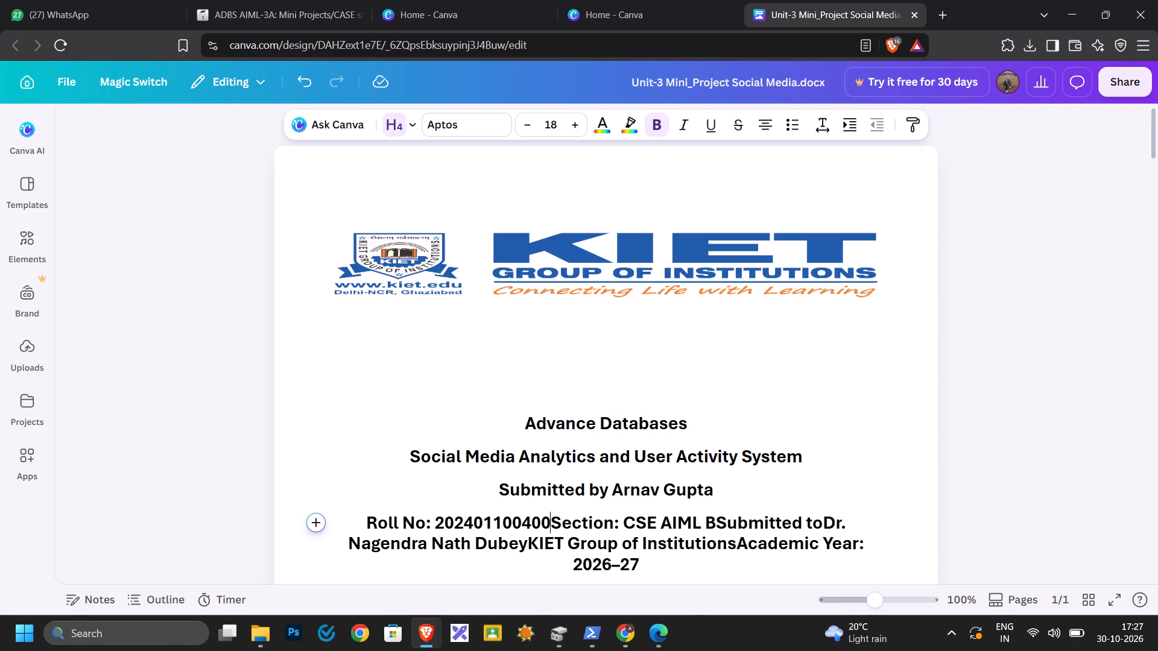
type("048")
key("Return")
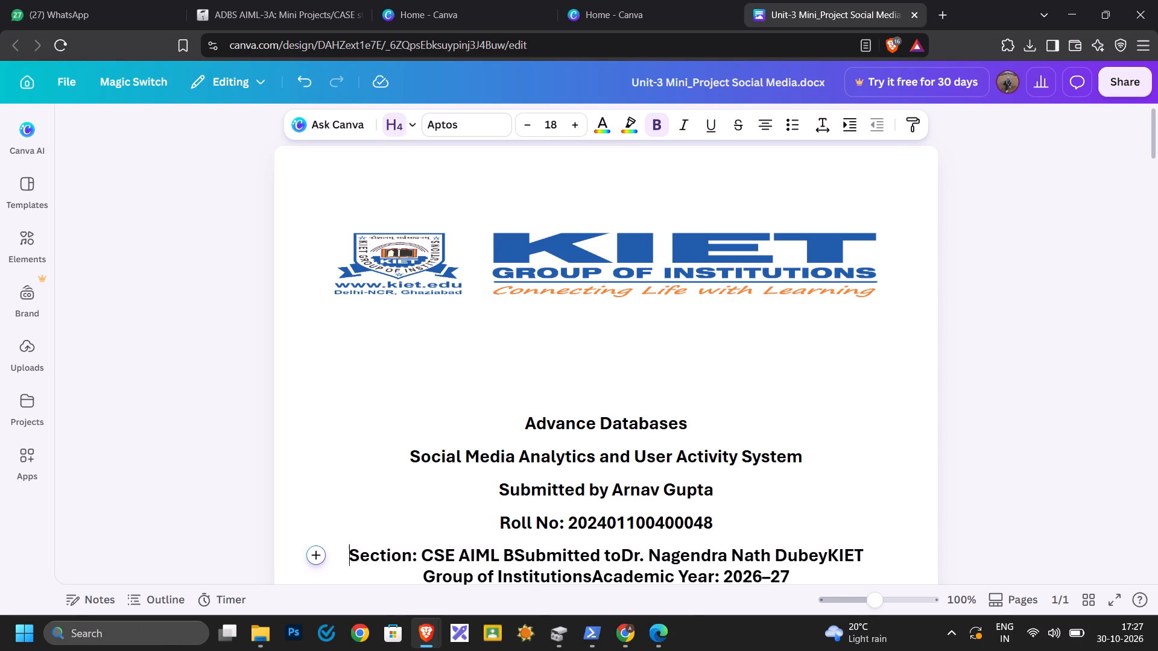
Change the section to CSE AIML A and move the "Submitted to" text onto its own line.
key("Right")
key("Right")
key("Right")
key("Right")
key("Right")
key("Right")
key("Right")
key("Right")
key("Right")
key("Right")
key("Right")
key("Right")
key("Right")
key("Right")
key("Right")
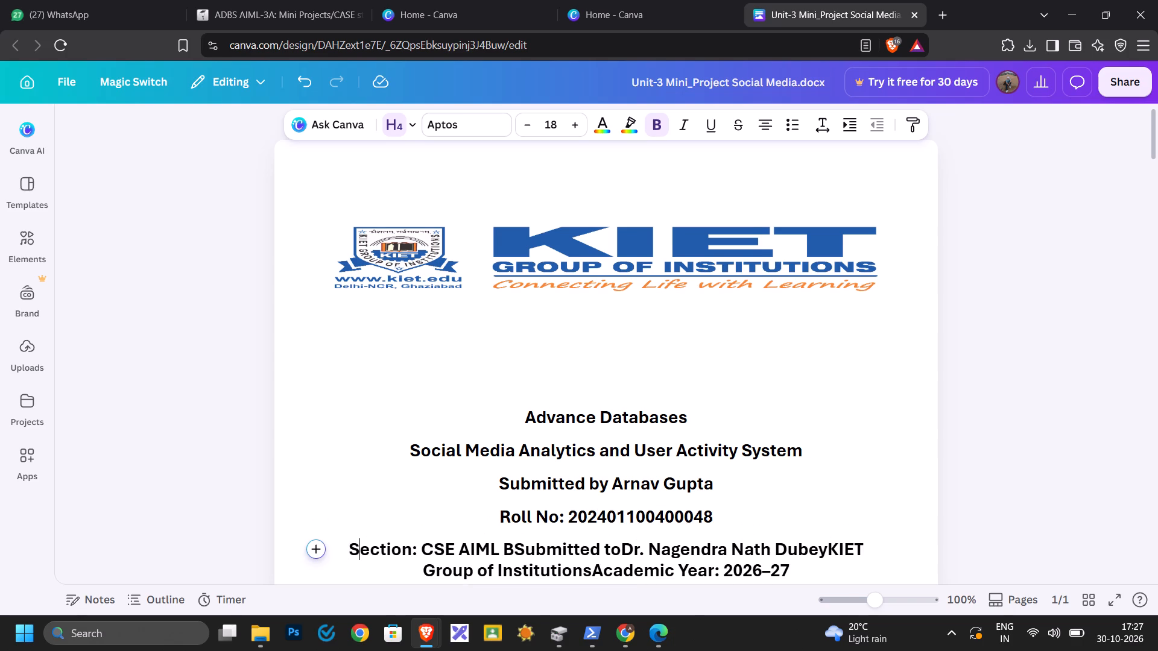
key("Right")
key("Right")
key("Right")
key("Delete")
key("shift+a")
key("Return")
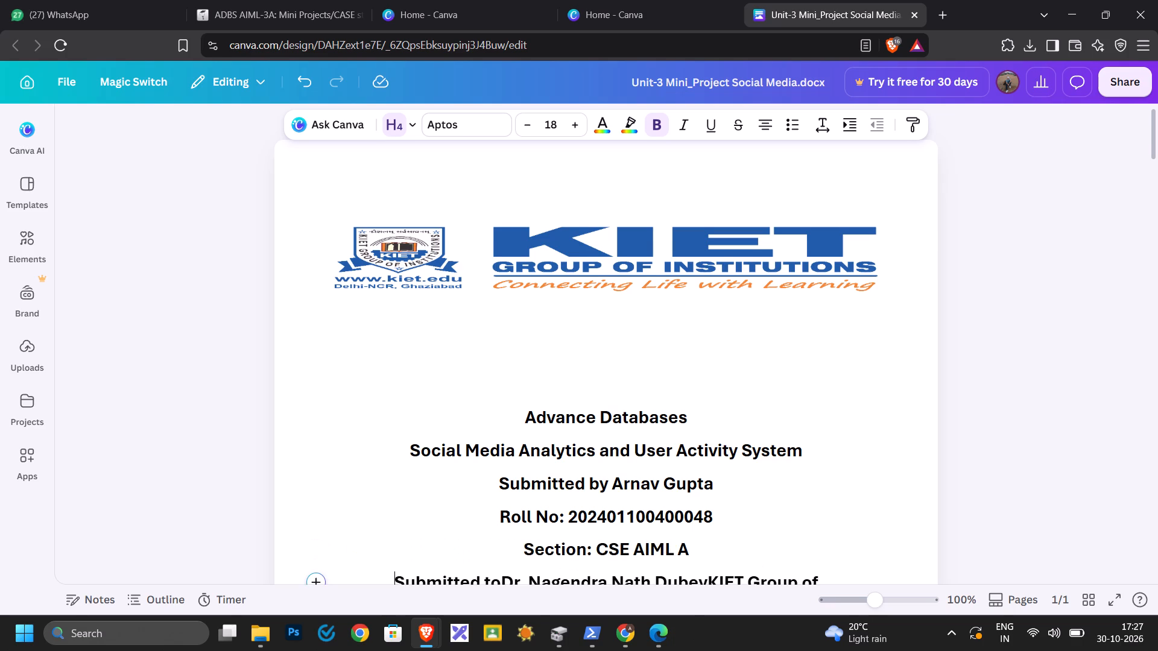
Add a space after "Submitted to" and change the teacher's title to Mr.
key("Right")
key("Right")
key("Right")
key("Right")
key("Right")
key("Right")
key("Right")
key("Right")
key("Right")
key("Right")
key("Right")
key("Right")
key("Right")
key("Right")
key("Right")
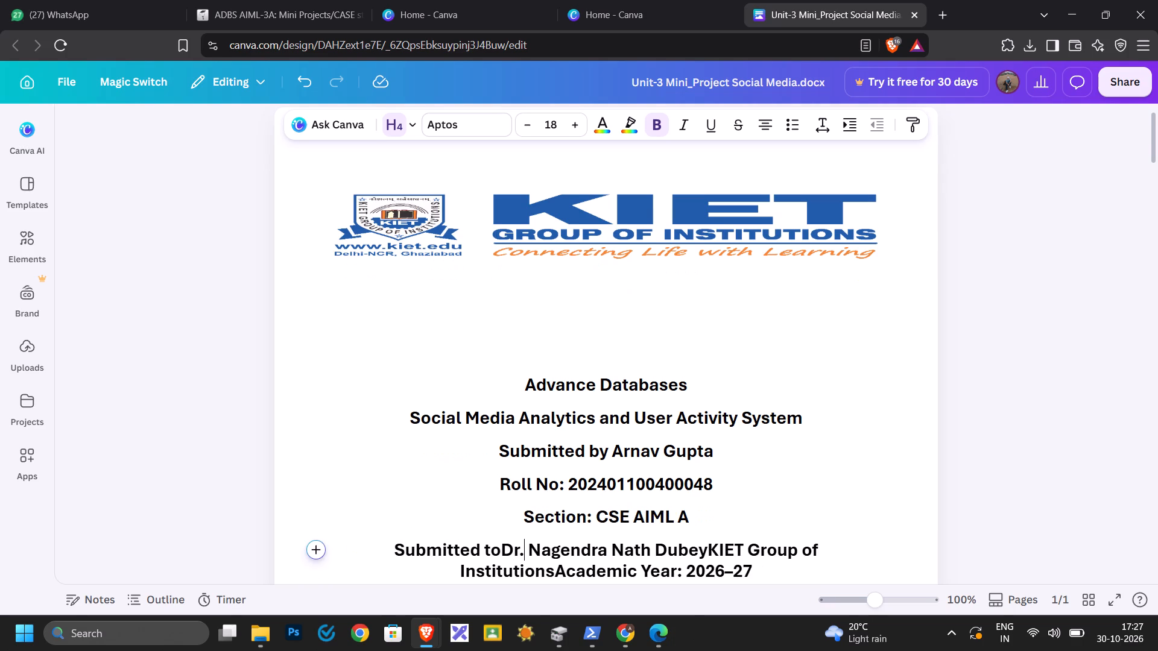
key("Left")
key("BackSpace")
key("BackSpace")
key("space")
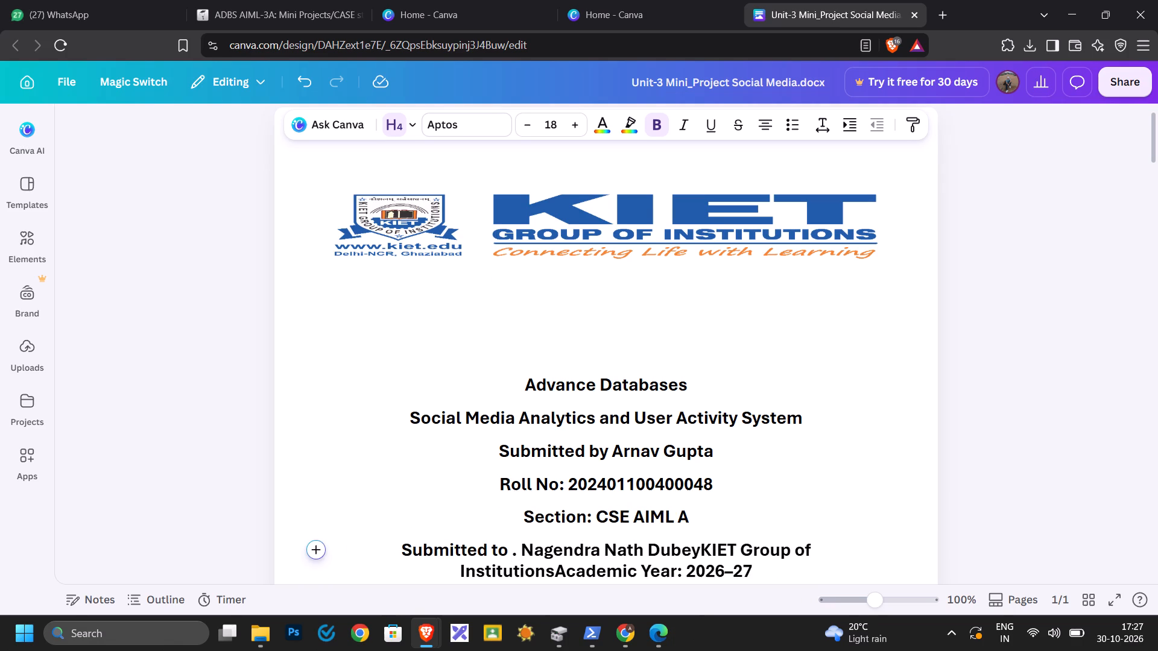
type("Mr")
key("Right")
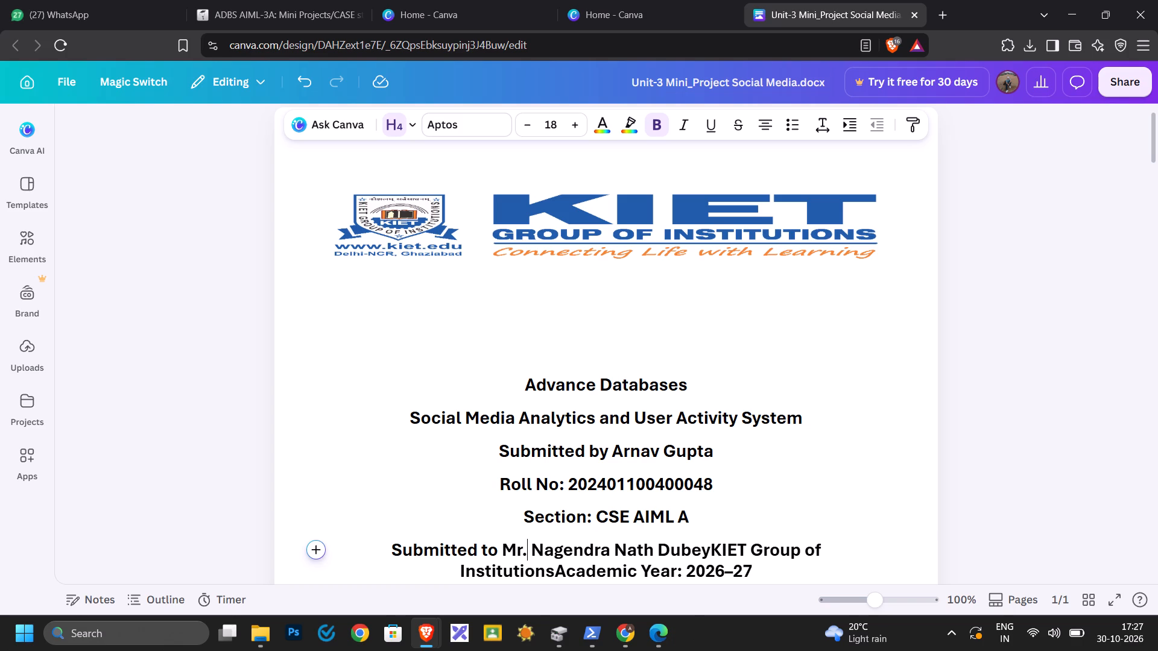
Replace the teacher's name after "Mr." with the correct teacher's full name, capitalising the surname.
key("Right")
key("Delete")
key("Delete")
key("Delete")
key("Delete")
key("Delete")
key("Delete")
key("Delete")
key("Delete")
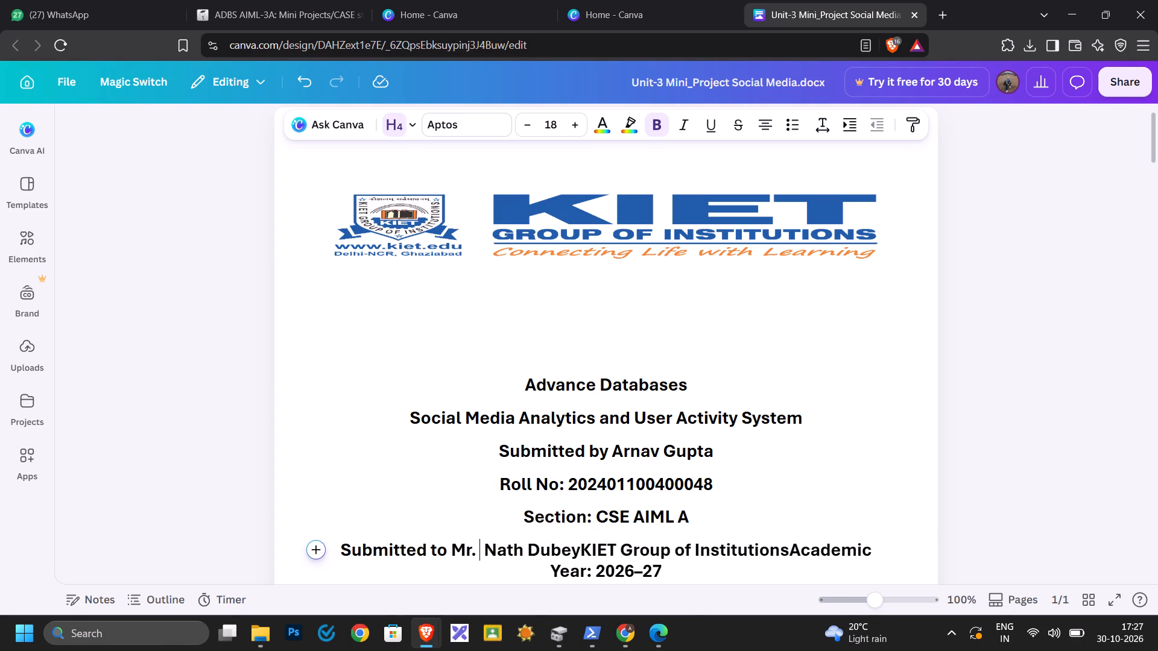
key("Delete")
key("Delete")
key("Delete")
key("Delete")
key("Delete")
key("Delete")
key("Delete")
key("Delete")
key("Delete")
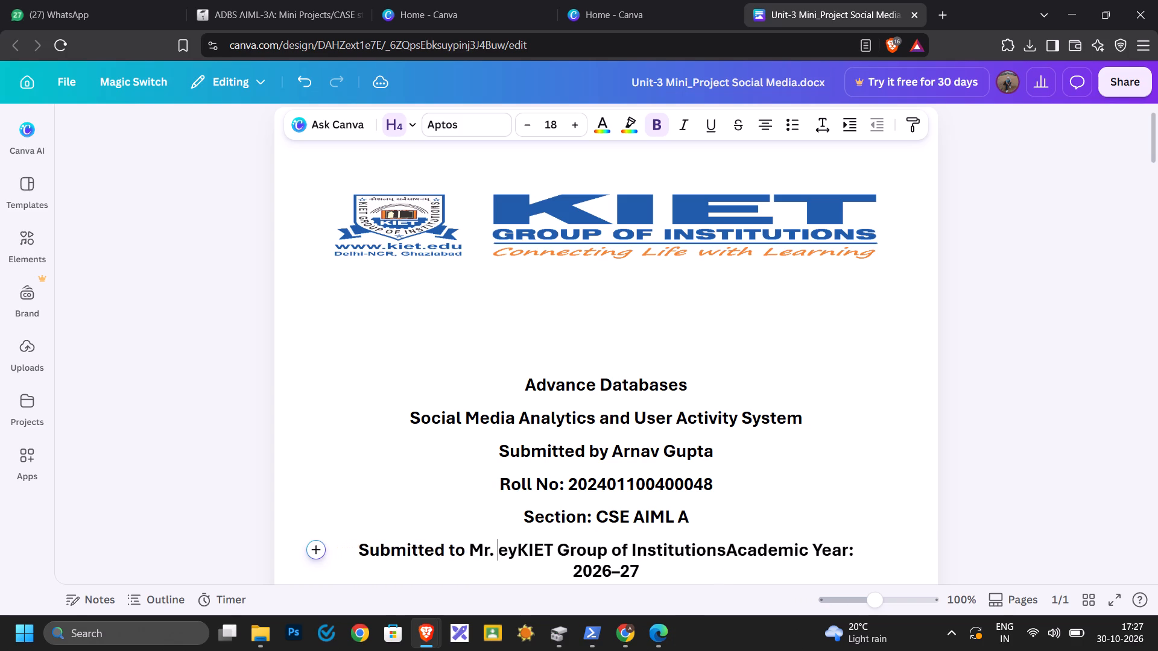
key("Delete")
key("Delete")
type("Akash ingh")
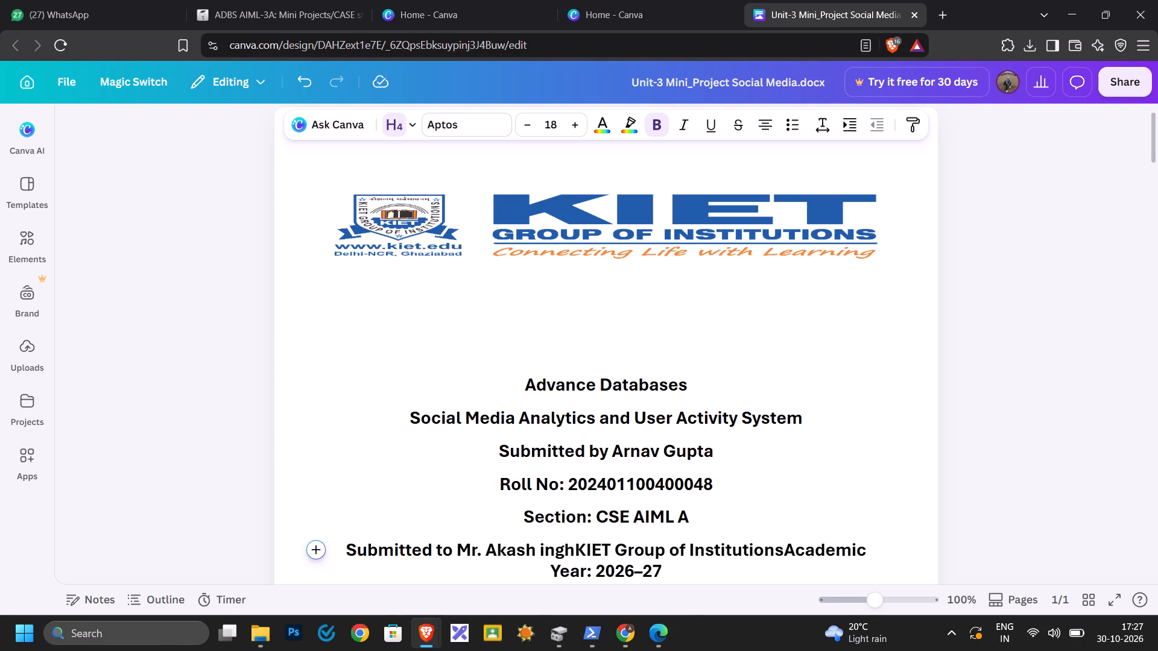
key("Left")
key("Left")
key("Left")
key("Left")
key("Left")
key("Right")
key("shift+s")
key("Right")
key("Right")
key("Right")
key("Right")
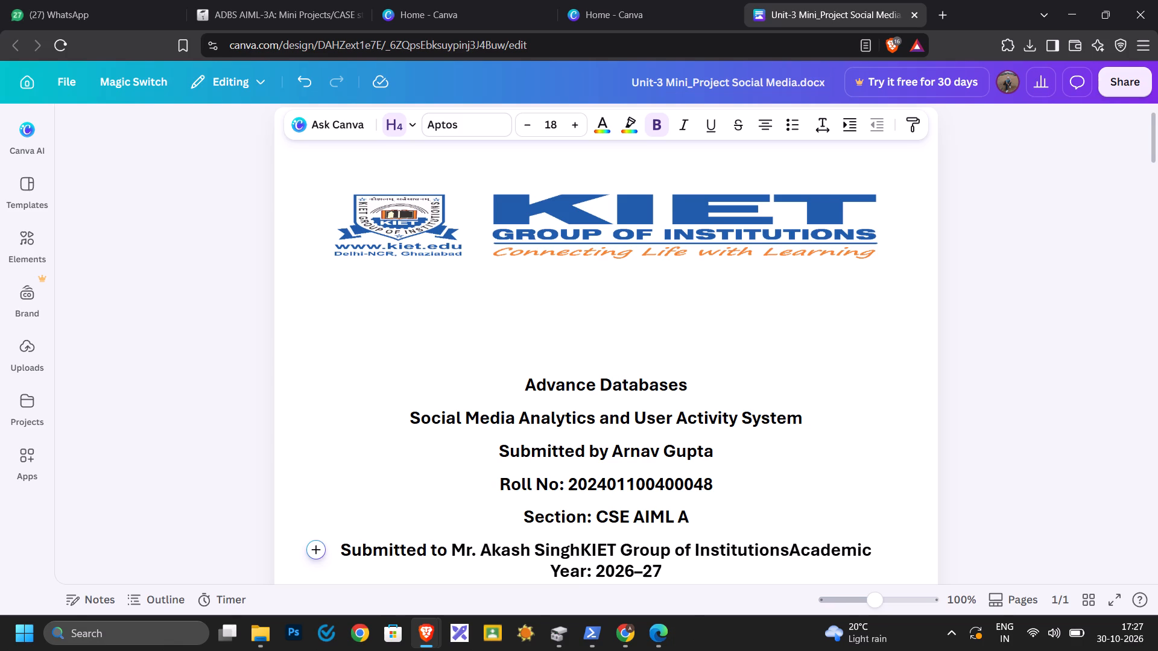
Split "KIET Group of Institutions" and "Academic Year: 2026–27" onto separate lines below the teacher's name.
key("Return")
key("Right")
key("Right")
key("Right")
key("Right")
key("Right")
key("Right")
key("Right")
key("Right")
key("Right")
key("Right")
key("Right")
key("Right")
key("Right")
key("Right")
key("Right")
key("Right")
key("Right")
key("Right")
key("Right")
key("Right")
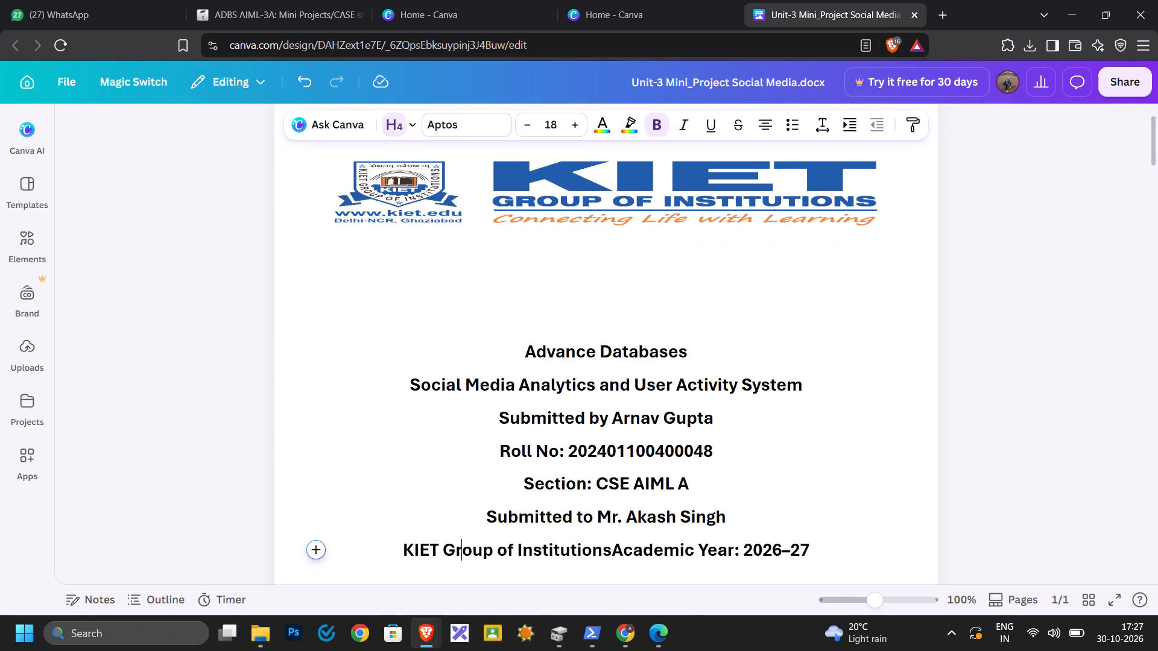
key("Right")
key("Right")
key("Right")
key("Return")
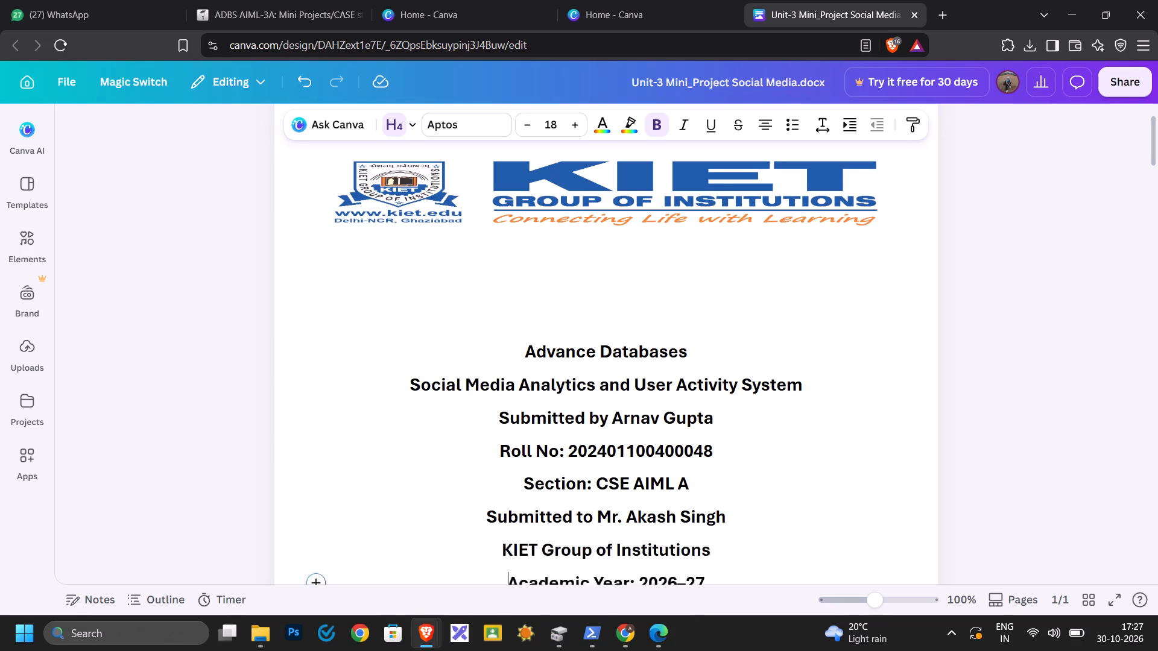
Review the Social Media report from its cover page through to the Conclusion, rechecking the edited cover details.
scroll(458, 492, "down", 3)
left_click_drag(458, 492, 508, 224)
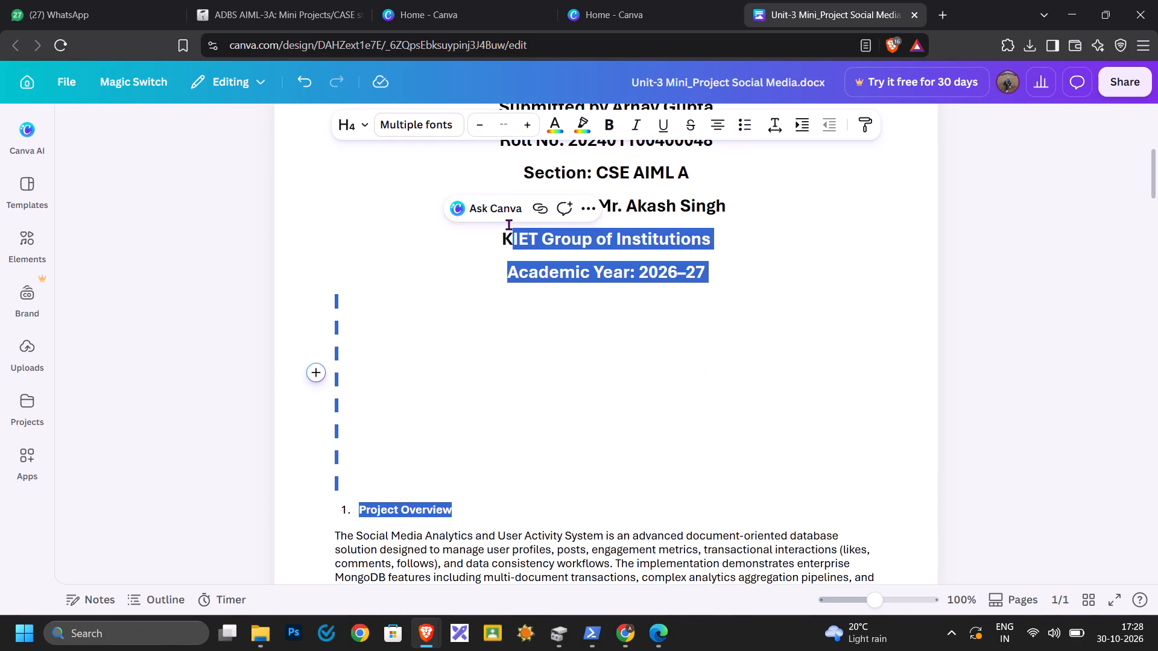
left_click_drag(519, 272, 534, 325)
left_click(534, 325)
scroll(534, 325, "down", 4)
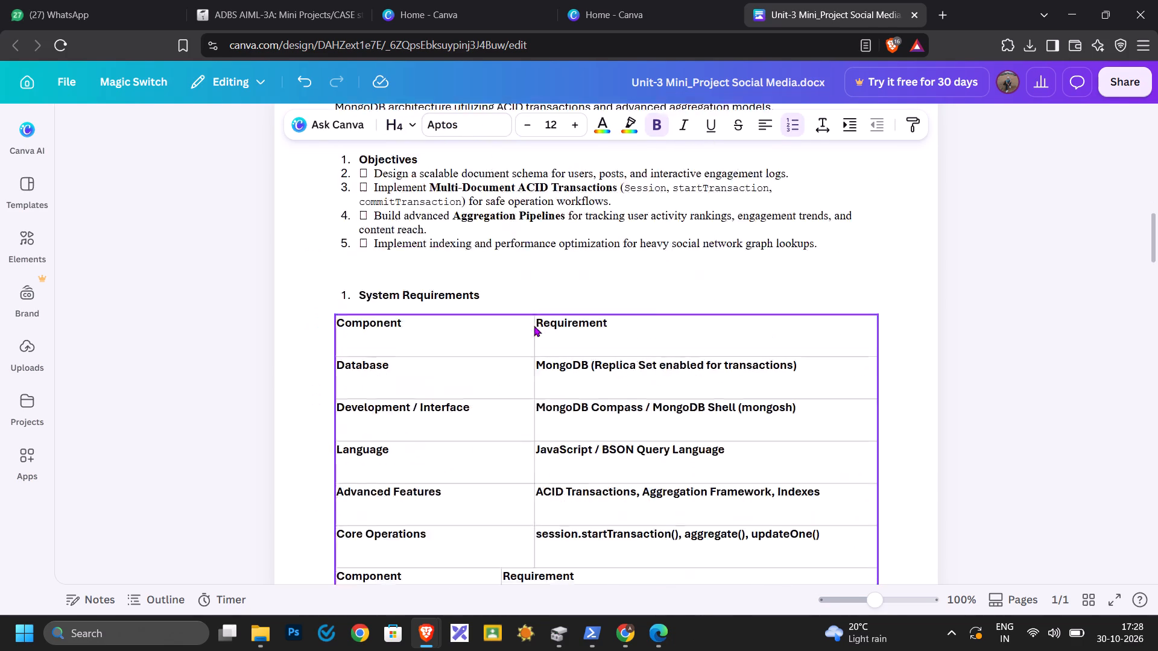
scroll(534, 325, "down", 13)
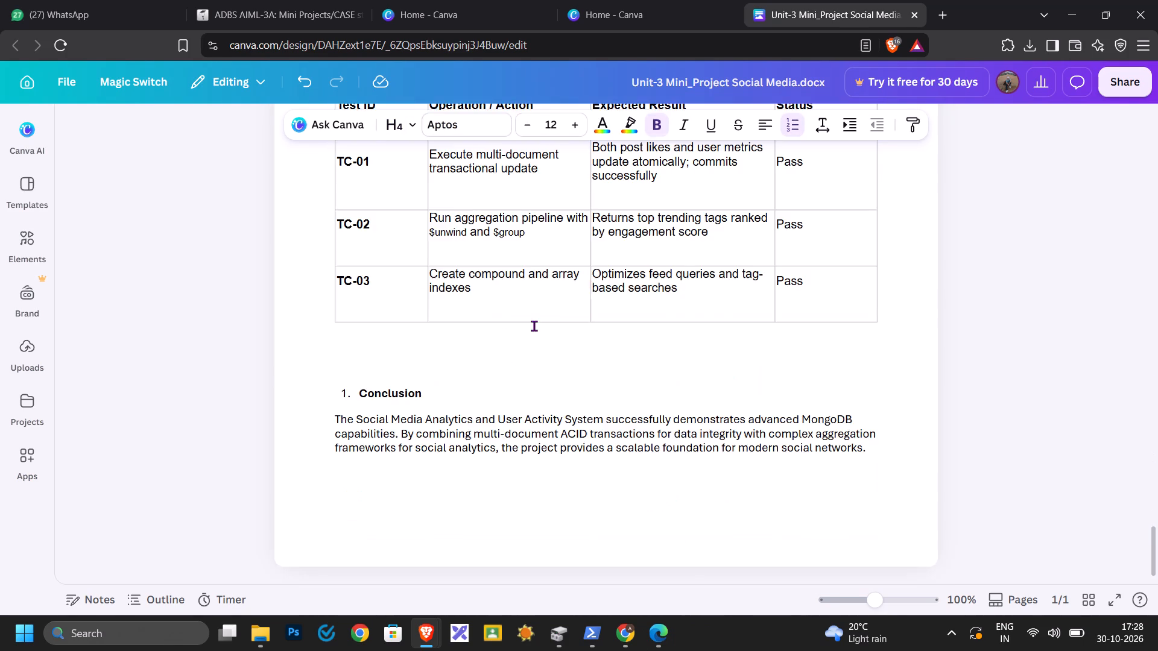
scroll(534, 325, "up", 18)
scroll(534, 325, "down", 1)
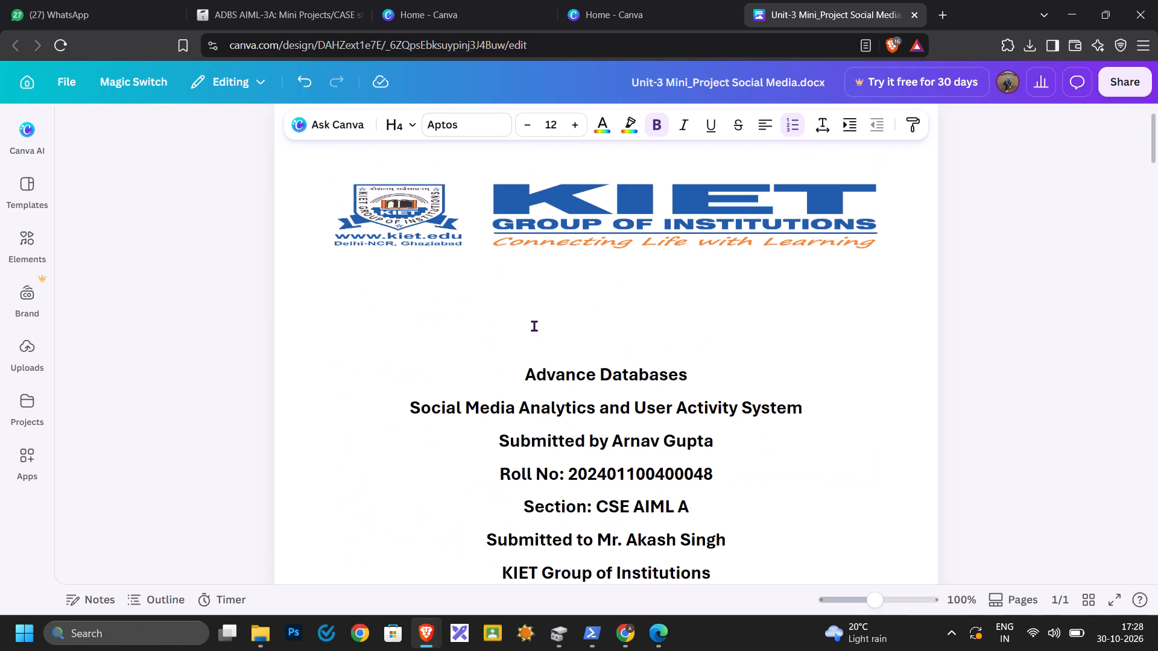
scroll(534, 325, "down", 1)
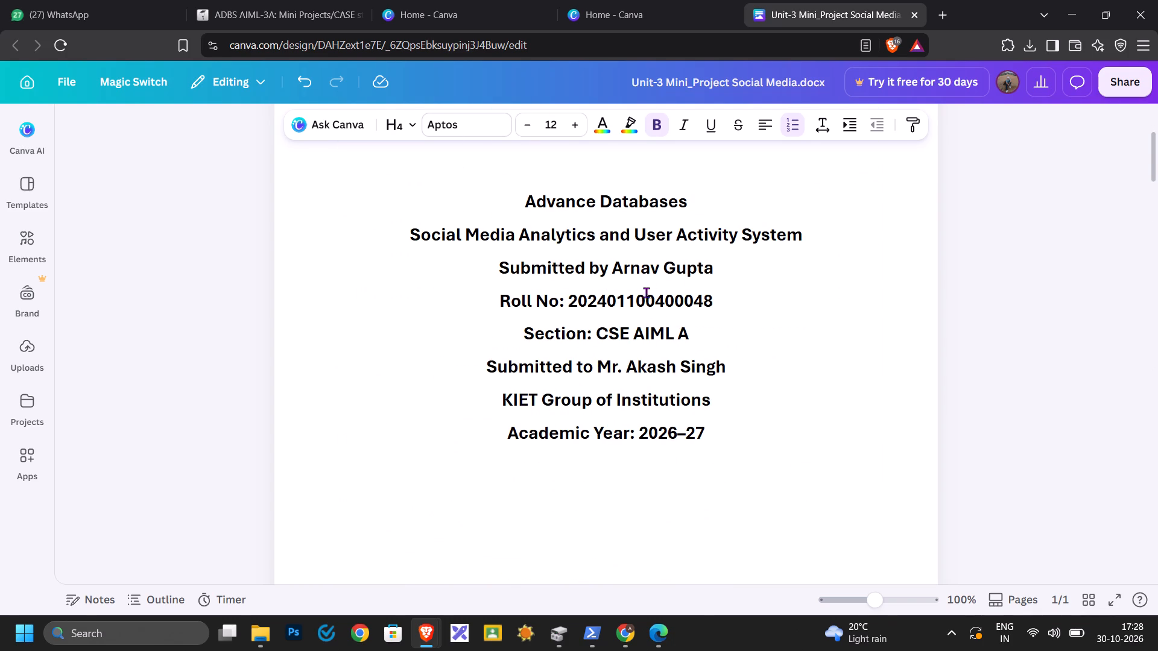
scroll(653, 198, "up", 3)
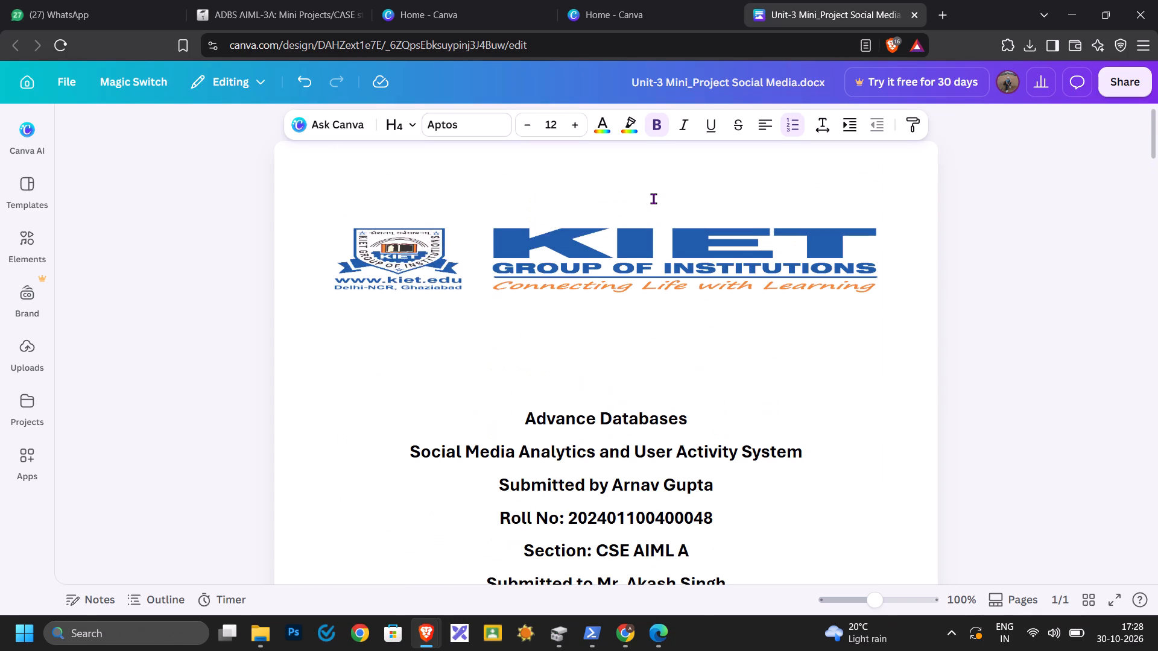
Download the document as a PDF into the Advance Database folder, named Unit-3 Mini_Project Social Media.pdf.
left_click(1113, 81)
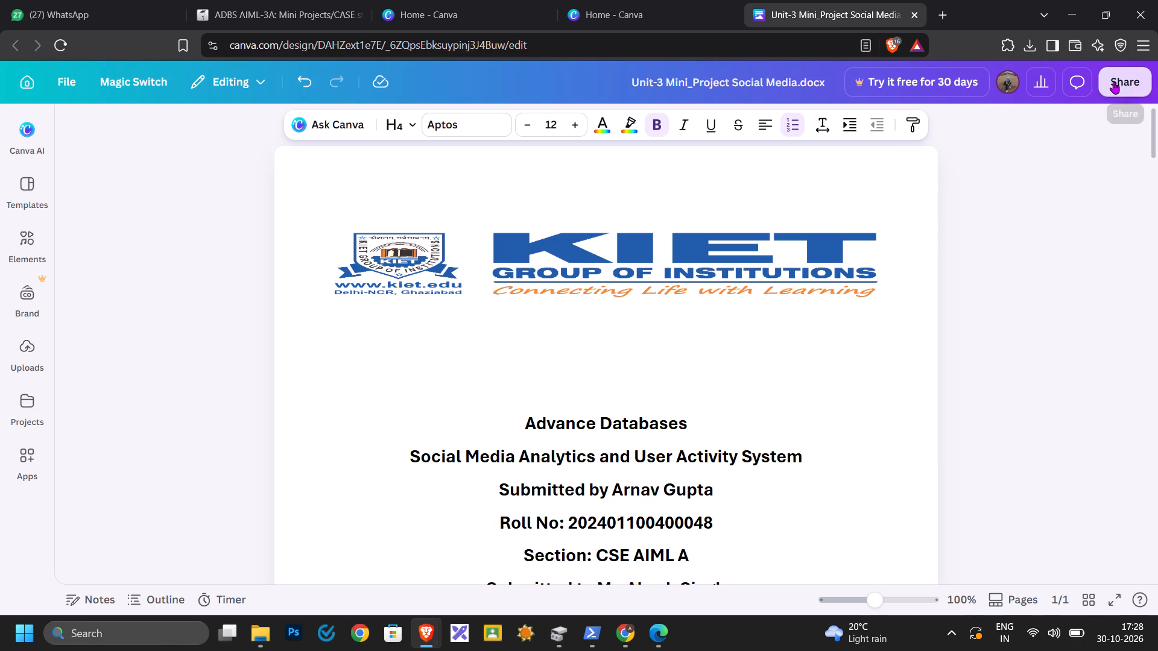
left_click(887, 419)
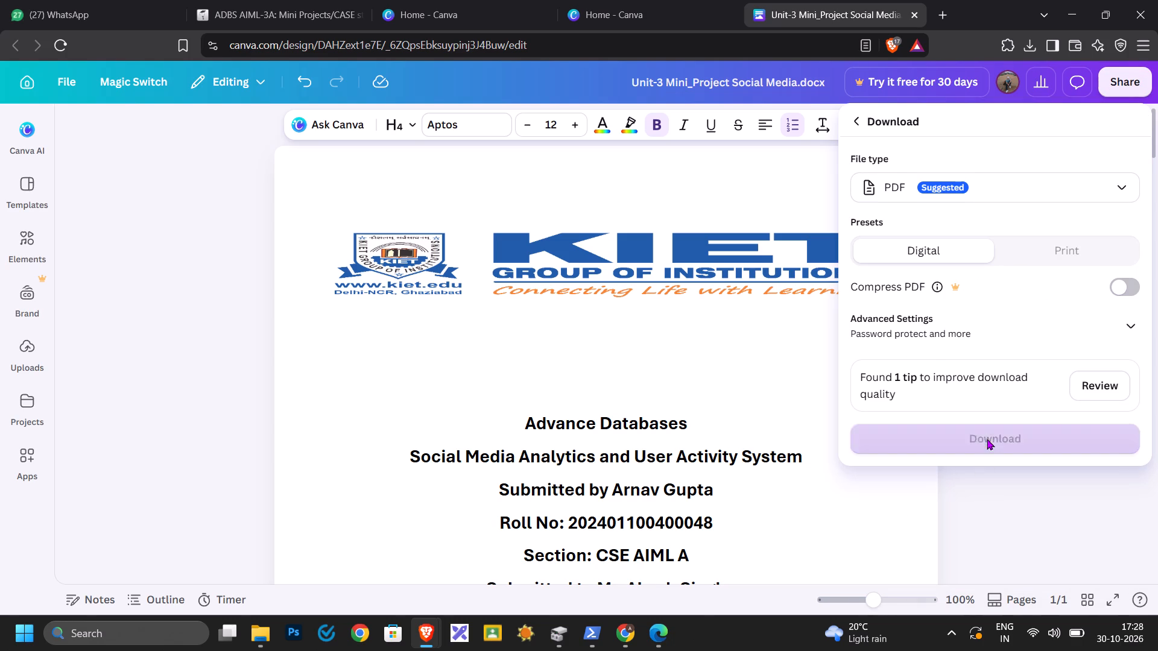
left_click(987, 439)
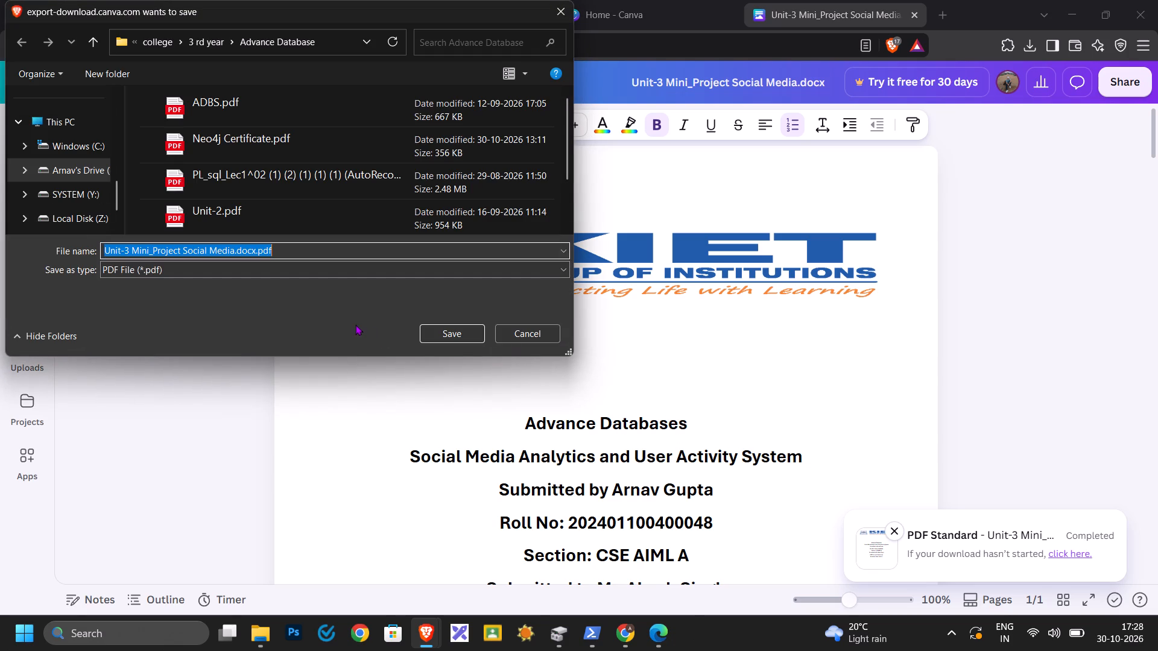
key("Right")
key("Left")
key("Left")
key("Left")
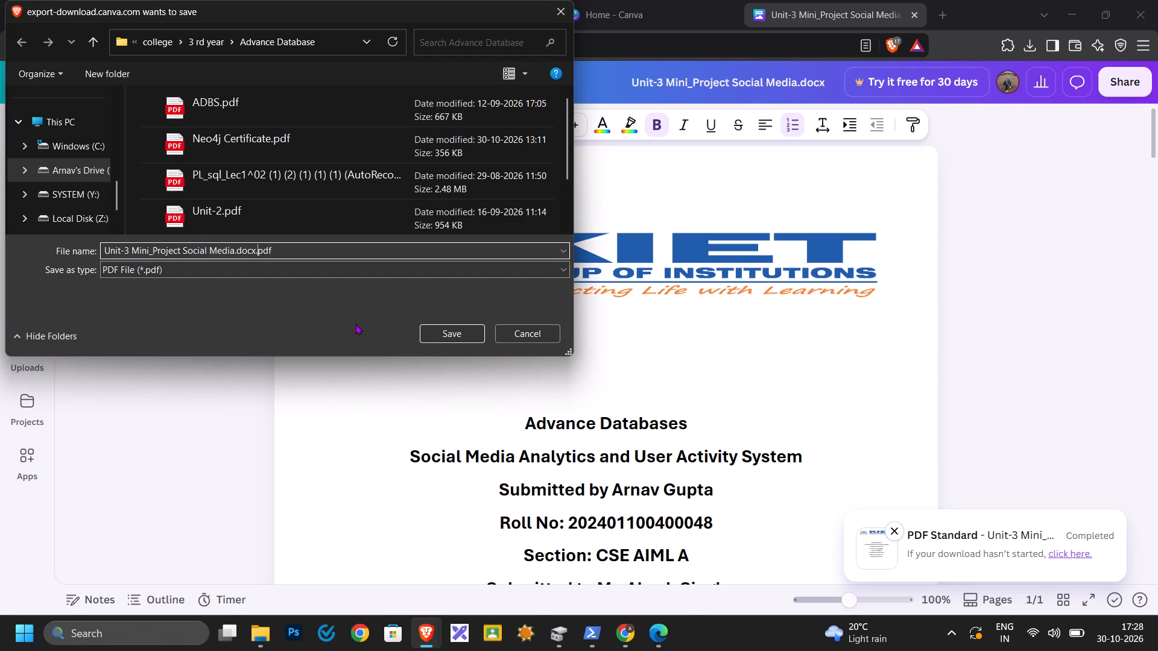
key("Left")
key("BackSpace")
key("BackSpace")
key("BackSpace")
key("BackSpace")
key("BackSpace")
key("Return")
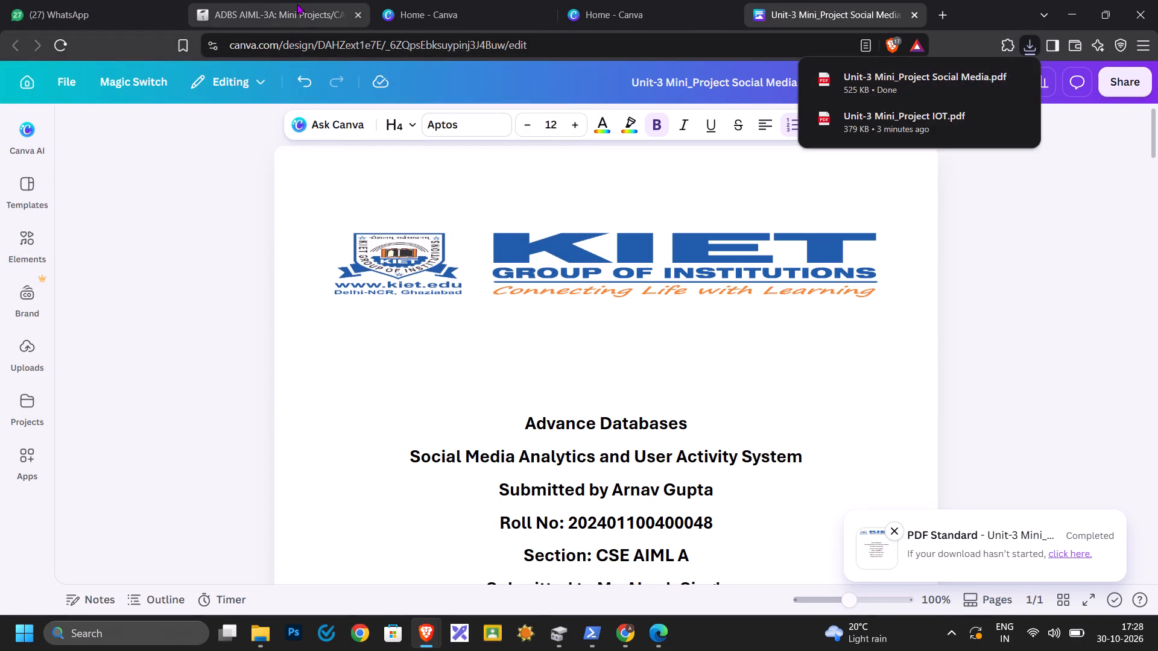
Return to the Moodle submission and add Unit-3 Mini_Project Social Media.pdf from the Advance Database folder to the file submissions.
left_click(297, 4)
left_click_drag(975, 0, 970, 25)
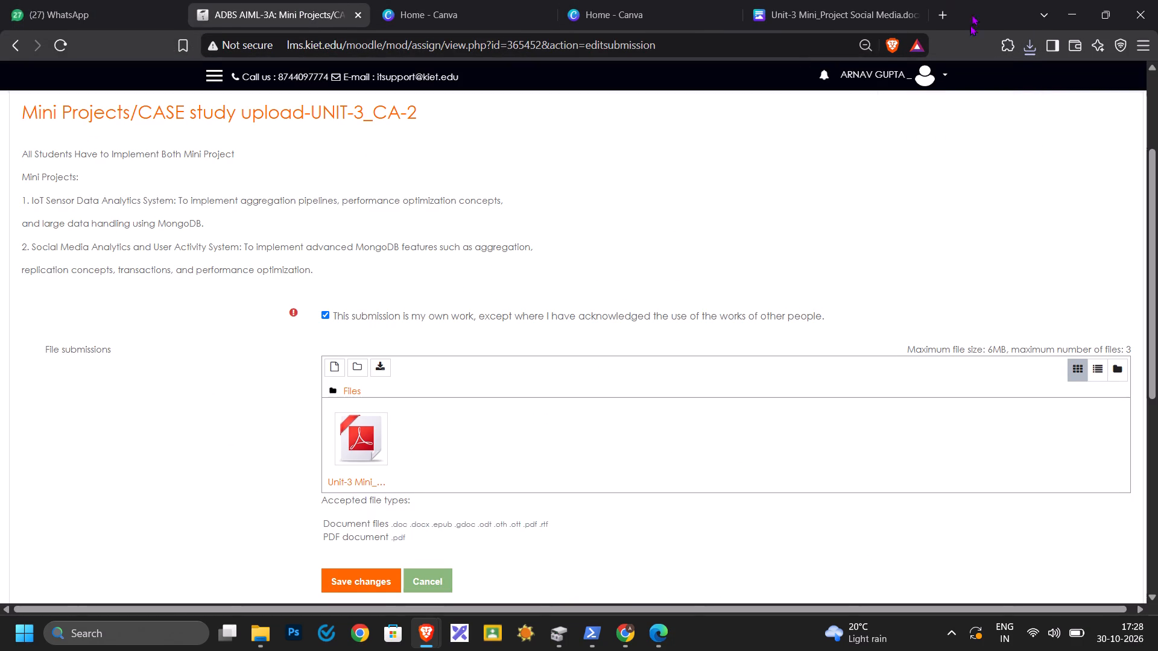
left_click_drag(970, 25, 424, 42)
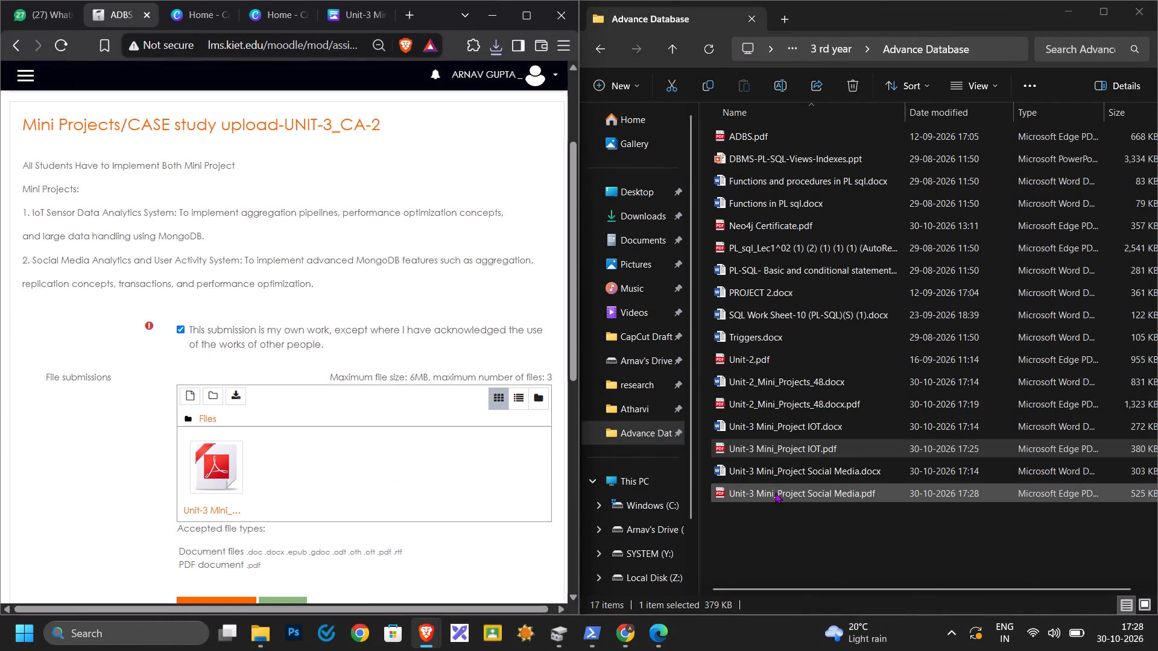
left_click(775, 492)
left_click_drag(775, 492, 370, 513)
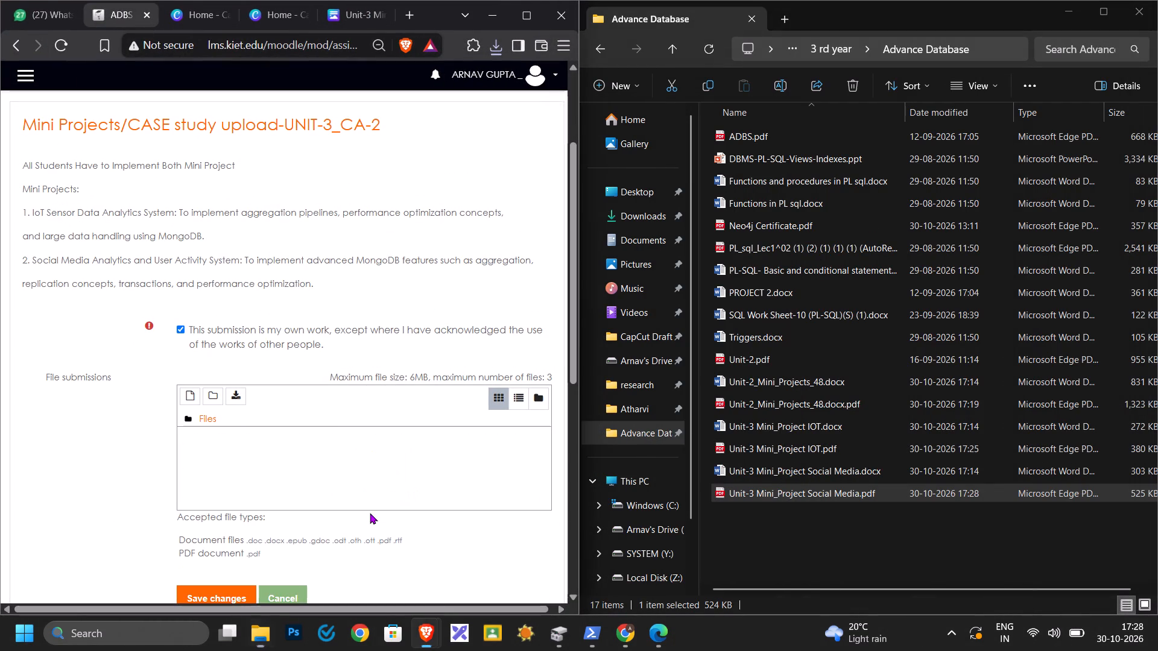
Save the Unit-3 submission with both PDFs attached and maximize the browser window.
scroll(202, 518, "down", 1)
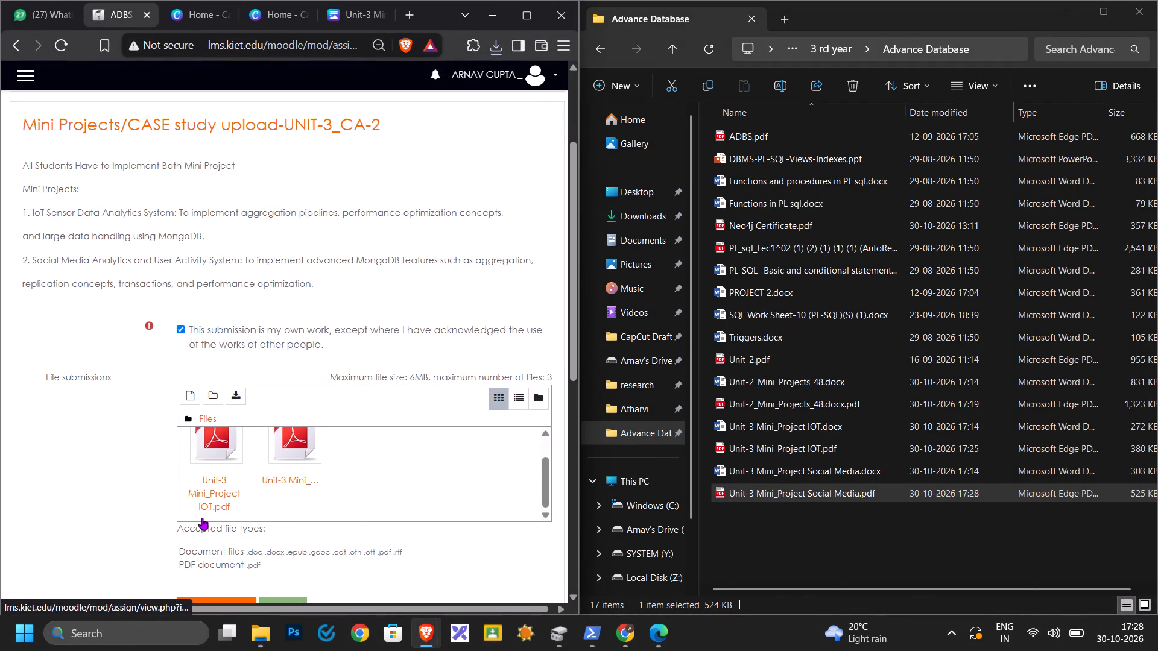
scroll(202, 518, "down", 1)
left_click(213, 541)
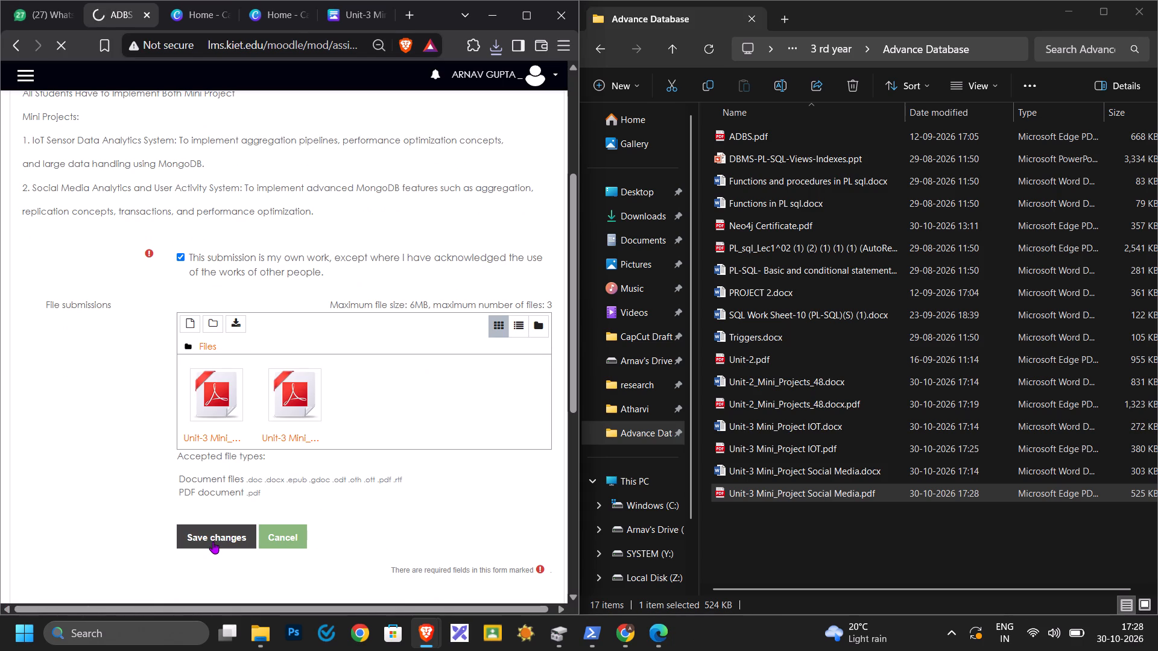
left_click(529, 12)
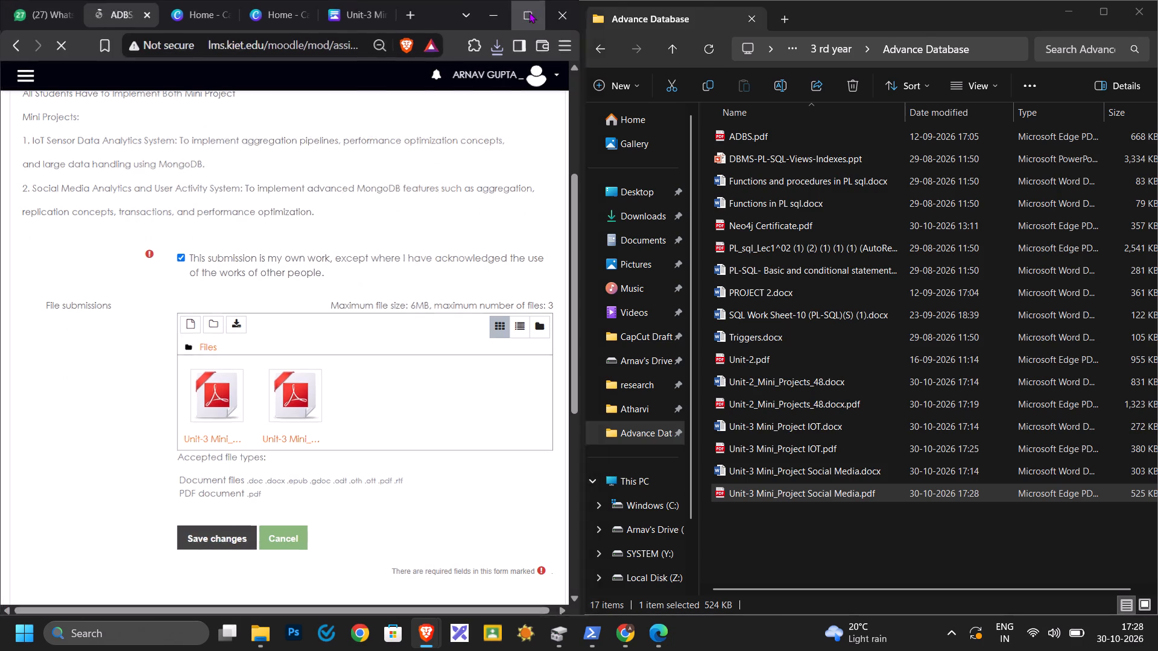
Open the Mini Projects/CASE study upload-UNIT-2_CA-2 assignment and review its project requirements, submission status and submitted file.
scroll(592, 320, "down", 3)
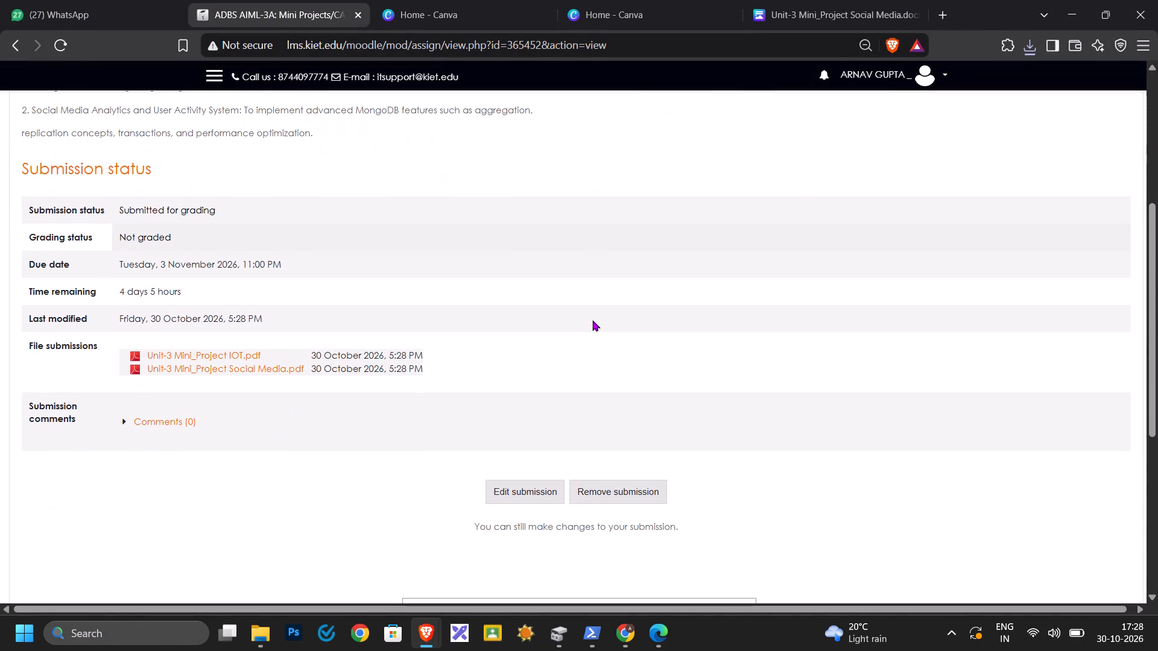
scroll(379, 459, "down", 1)
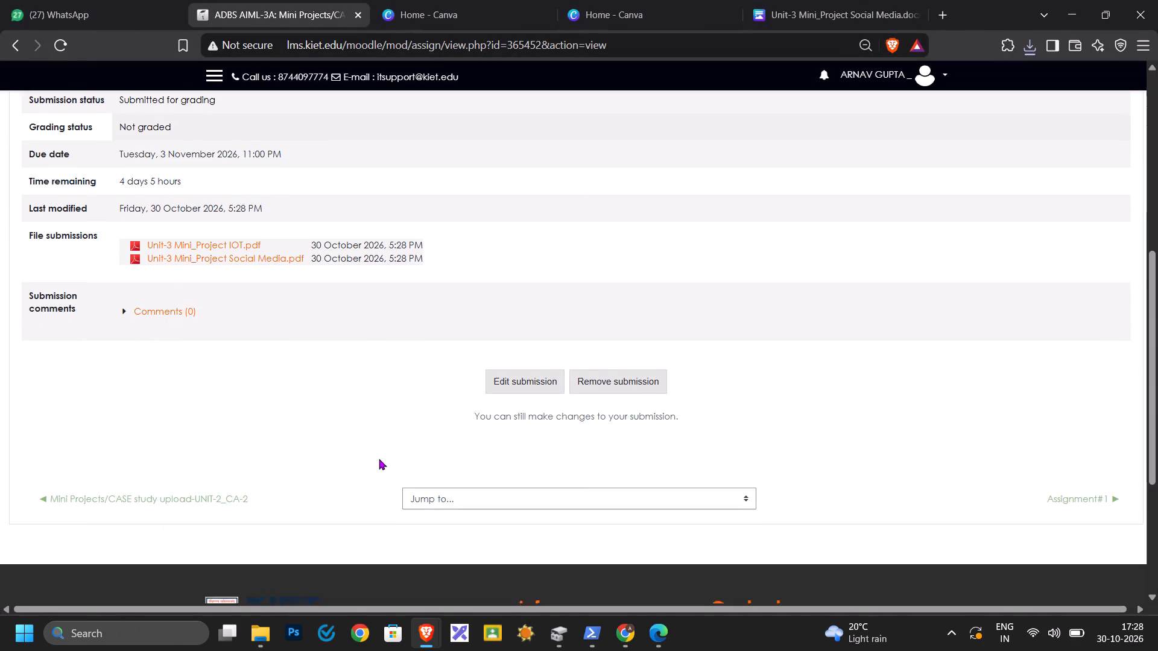
scroll(379, 459, "down", 1)
left_click(232, 470)
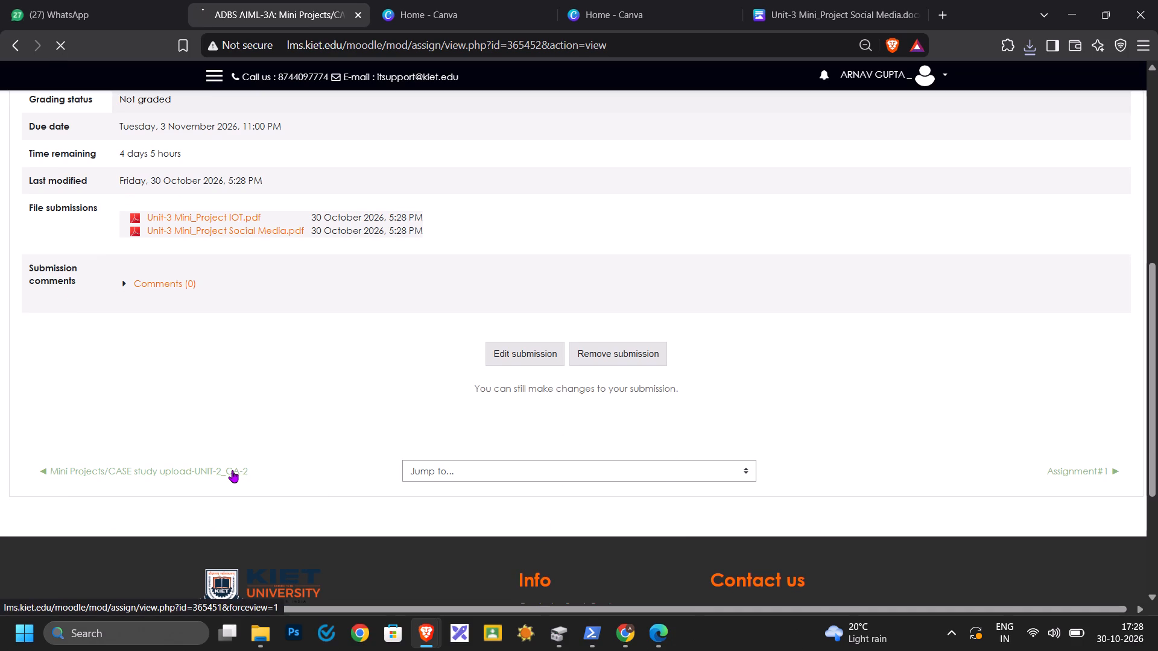
scroll(536, 381, "down", 1)
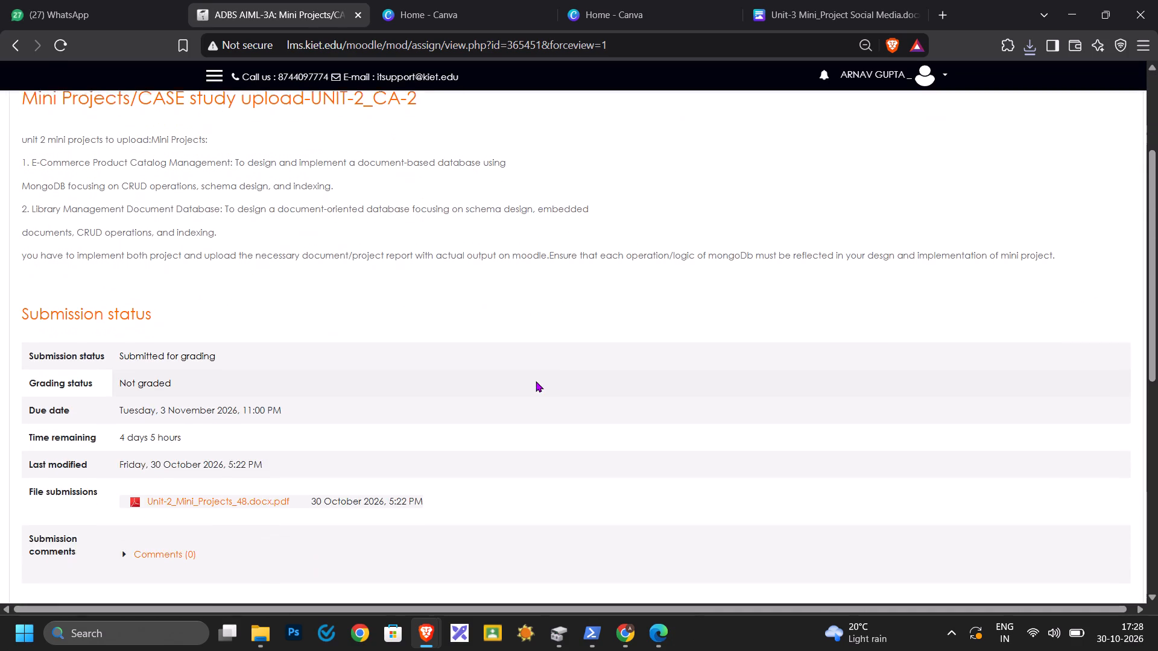
scroll(536, 381, "down", 1)
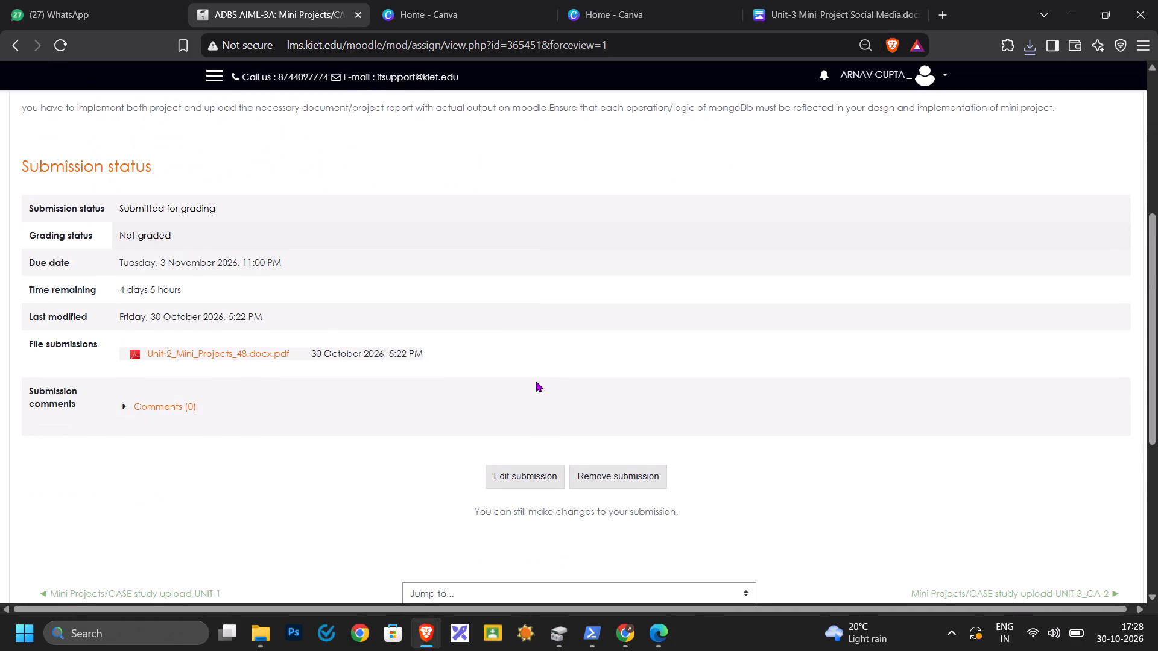
scroll(536, 381, "up", 2)
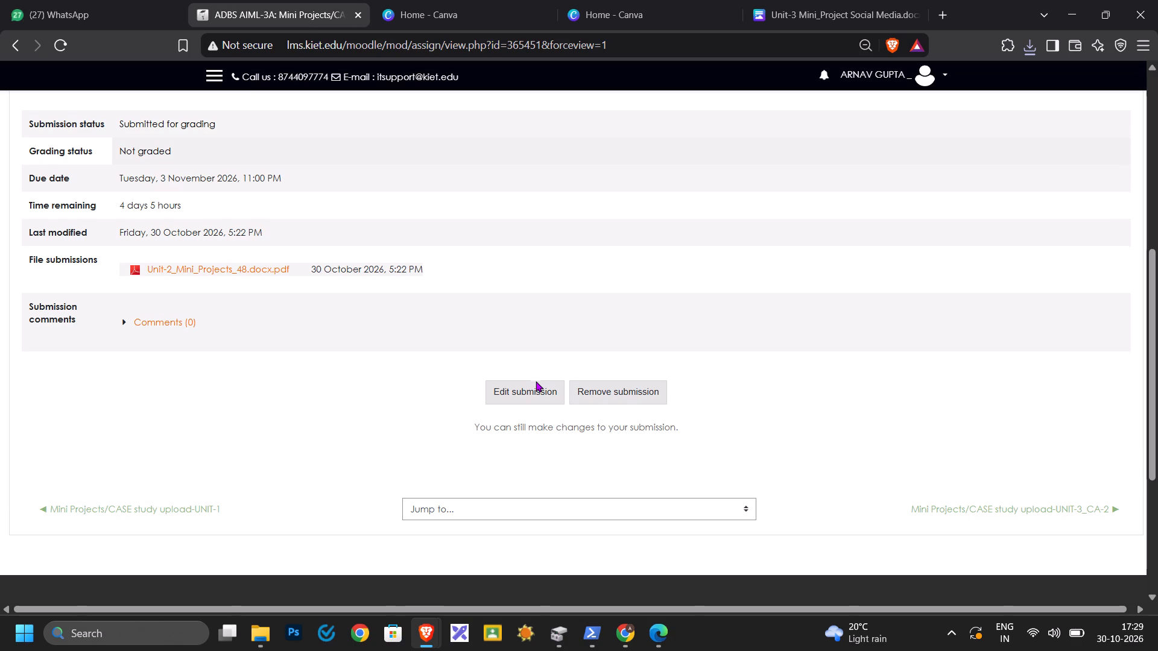
scroll(536, 381, "up", 1)
scroll(536, 381, "down", 2)
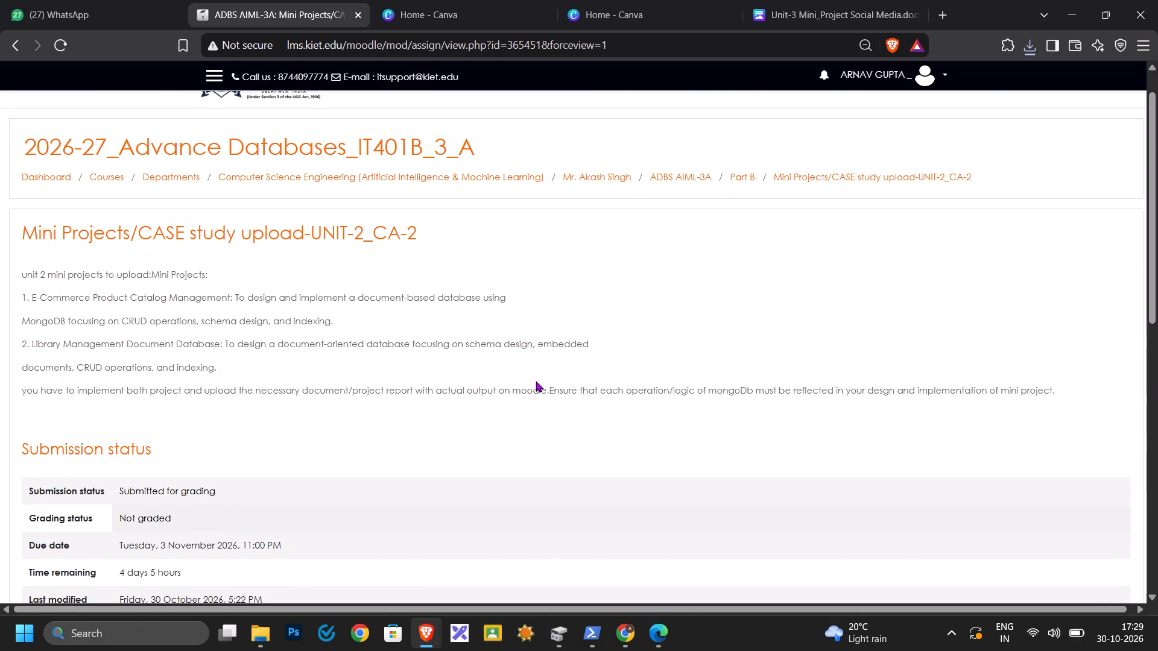
scroll(536, 381, "down", 3)
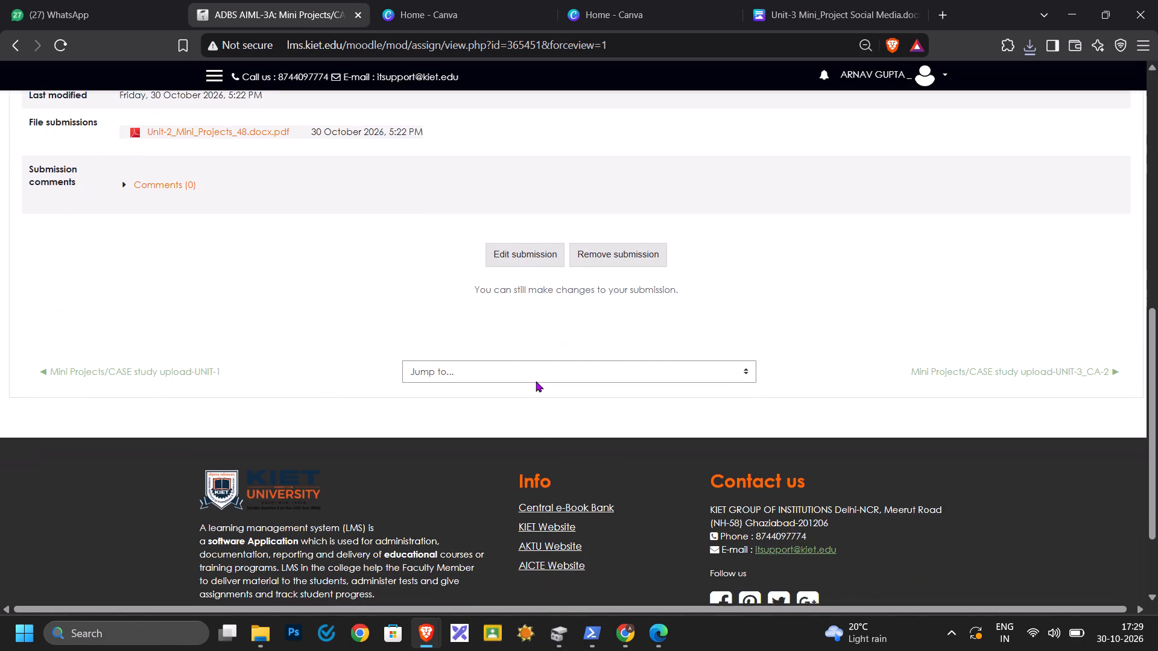
scroll(561, 309, "up", 2)
scroll(316, 246, "up", 5)
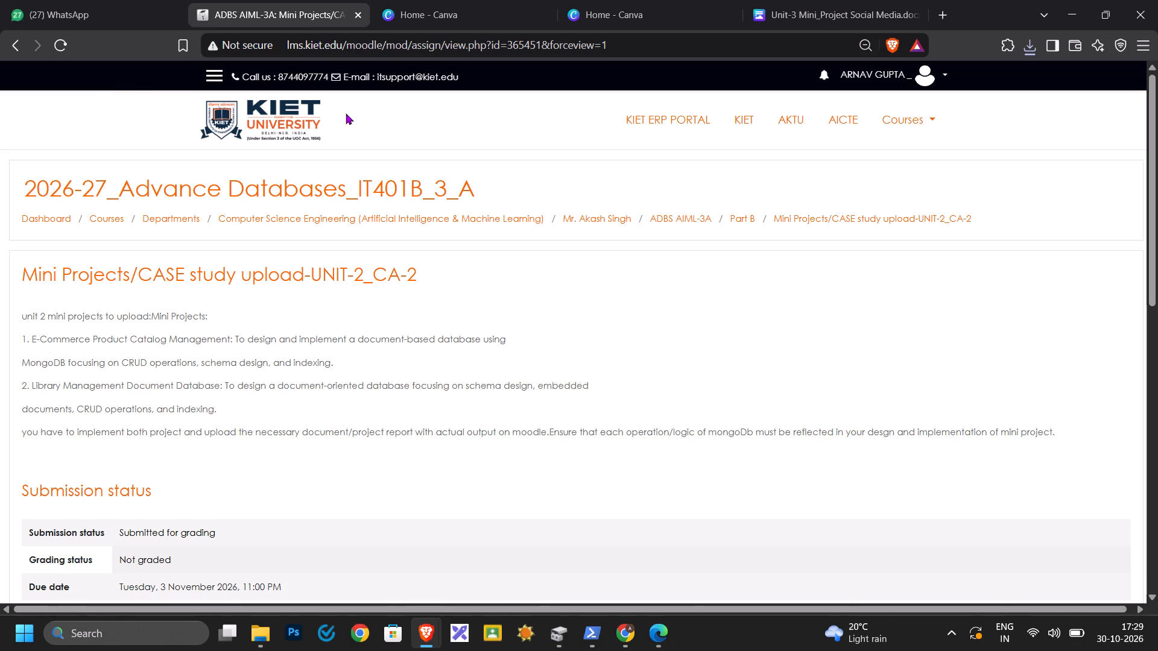
Open the ADBS AIML-3A course page from the course navigation.
left_click(212, 77)
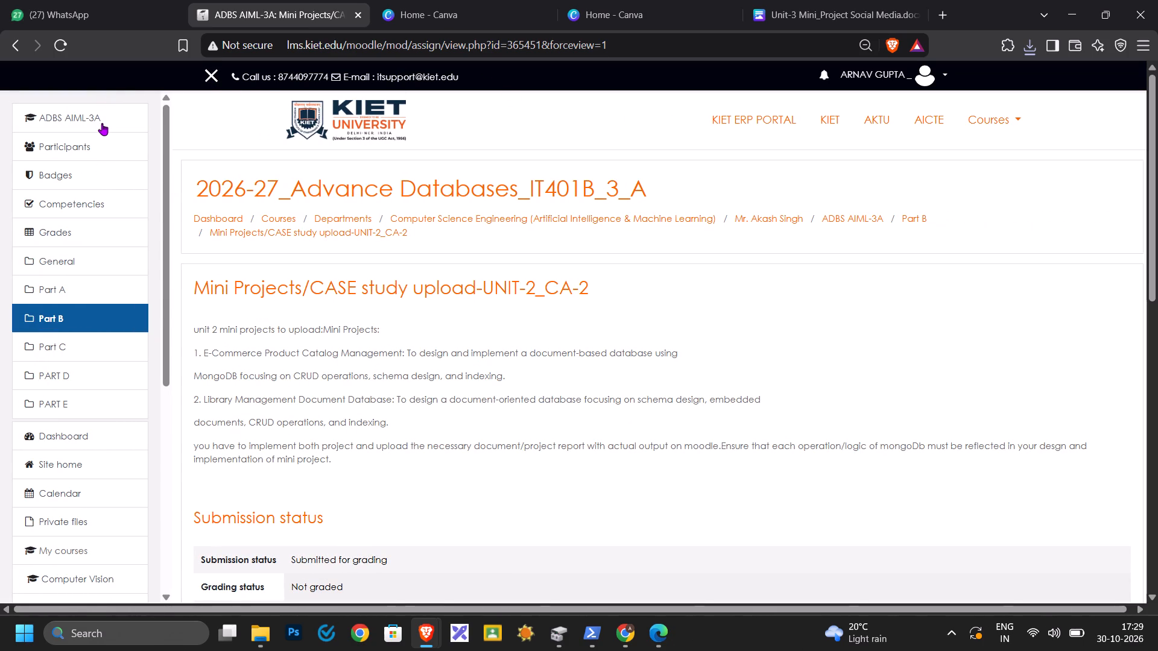
left_click(100, 124)
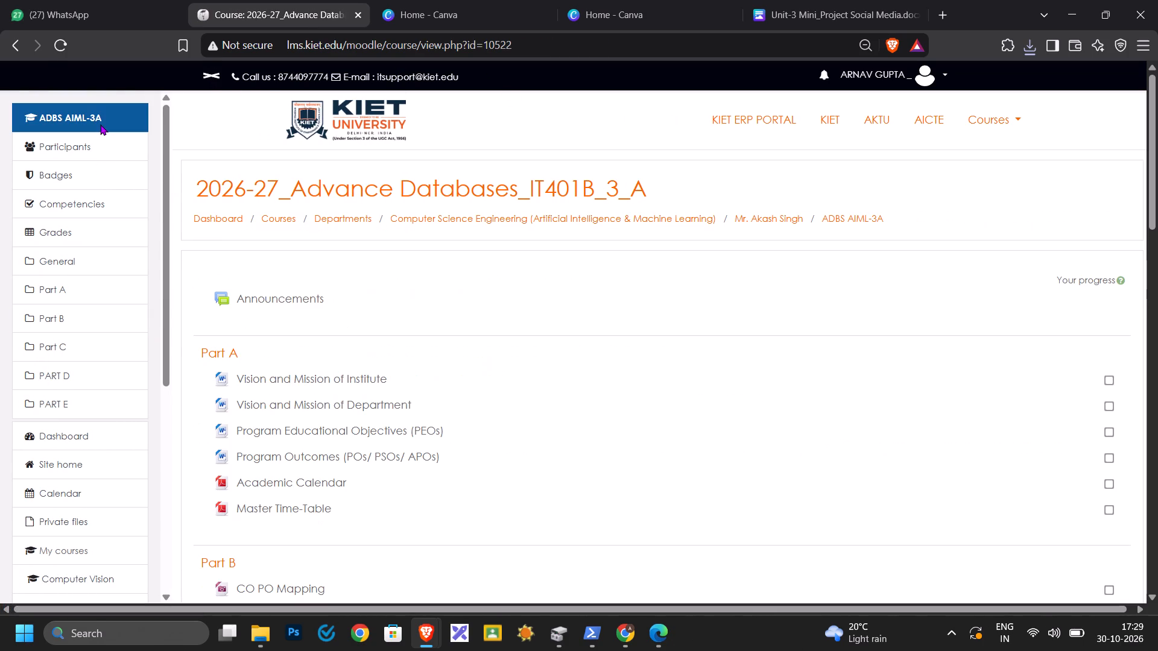
Review the activities and completion marks on the Advance Databases course page, including the mini project uploads, and reload the course page.
scroll(399, 354, "down", 4)
scroll(399, 354, "up", 1)
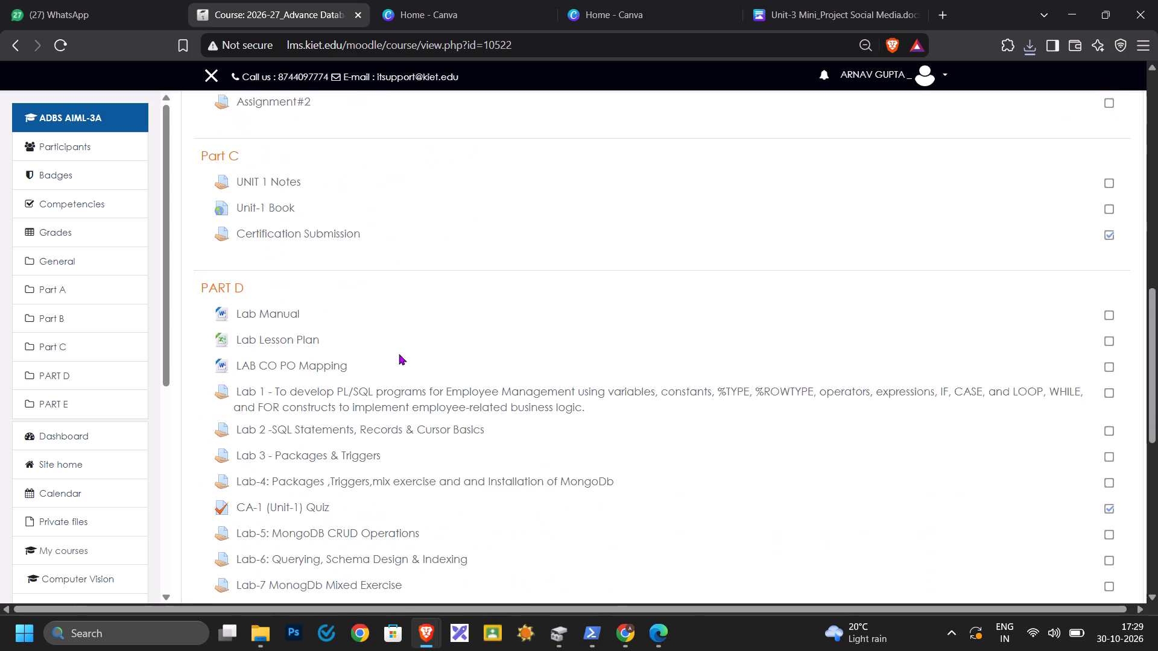
scroll(399, 354, "up", 2)
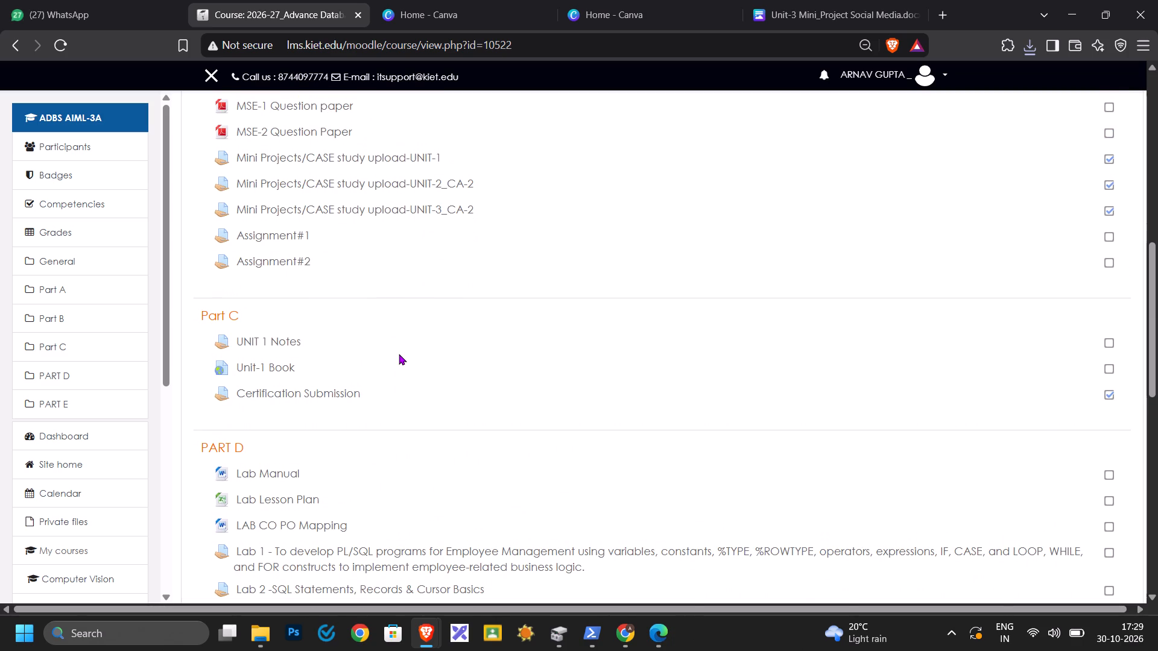
scroll(399, 354, "up", 2)
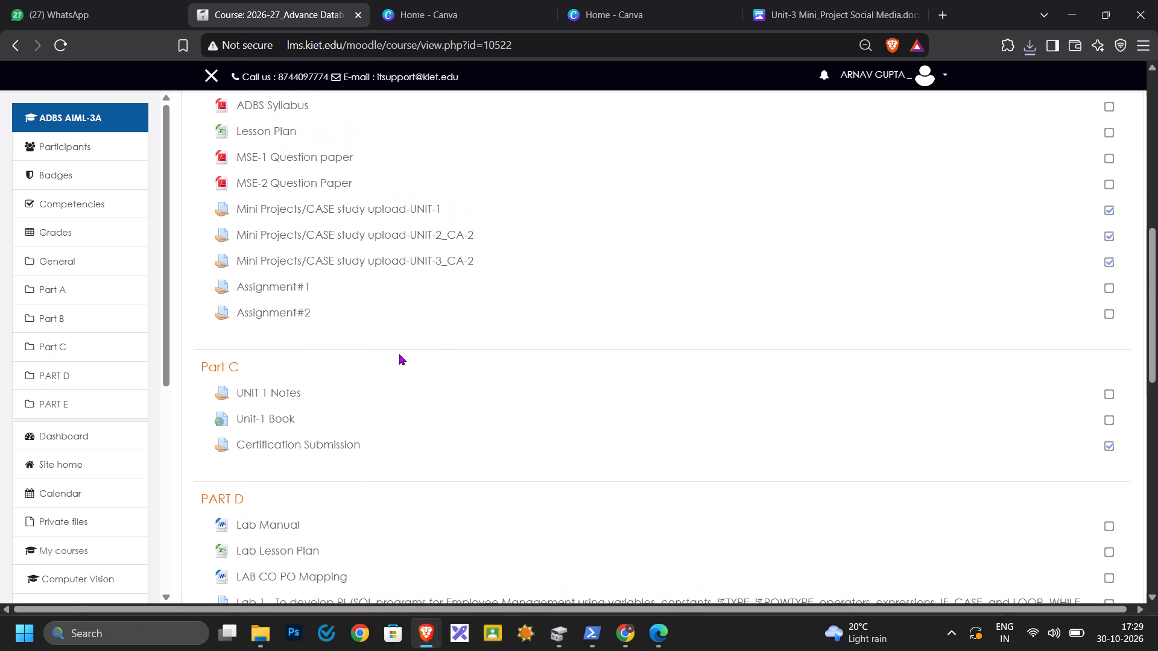
left_click(71, 112)
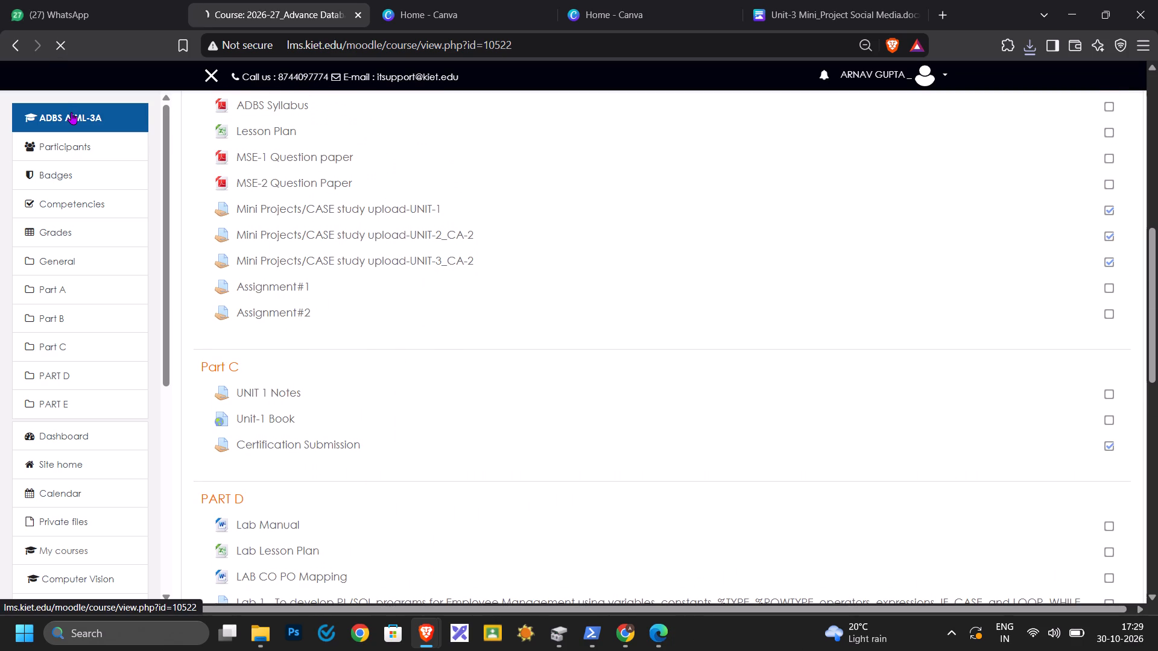
scroll(133, 196, "up", 1)
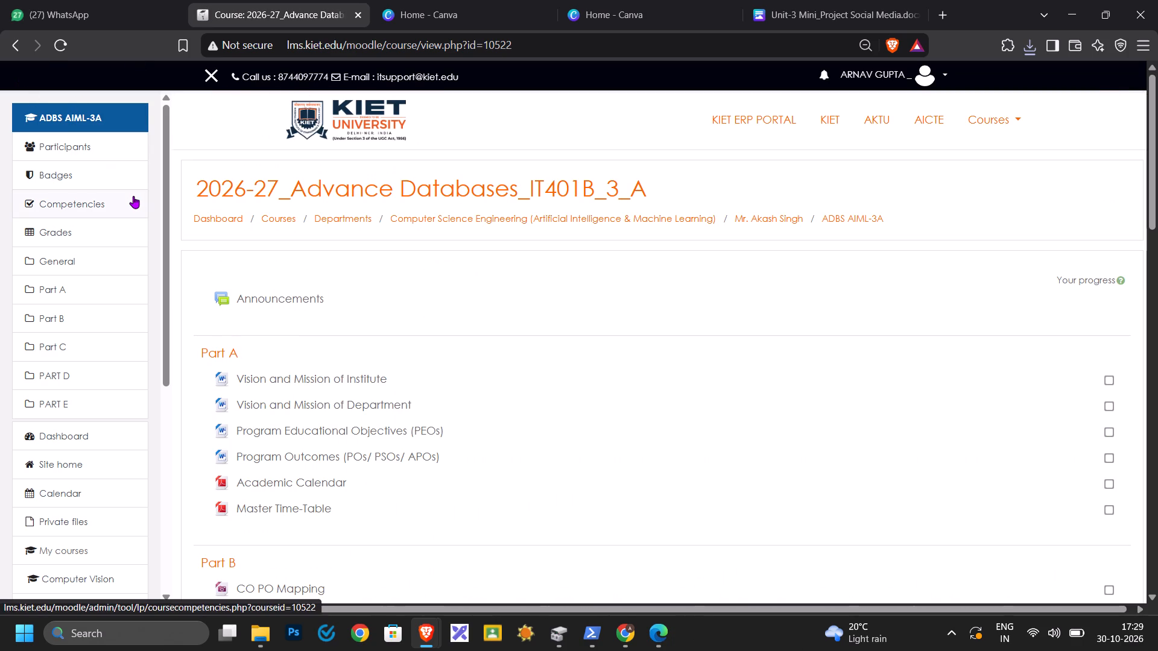
scroll(133, 196, "up", 1)
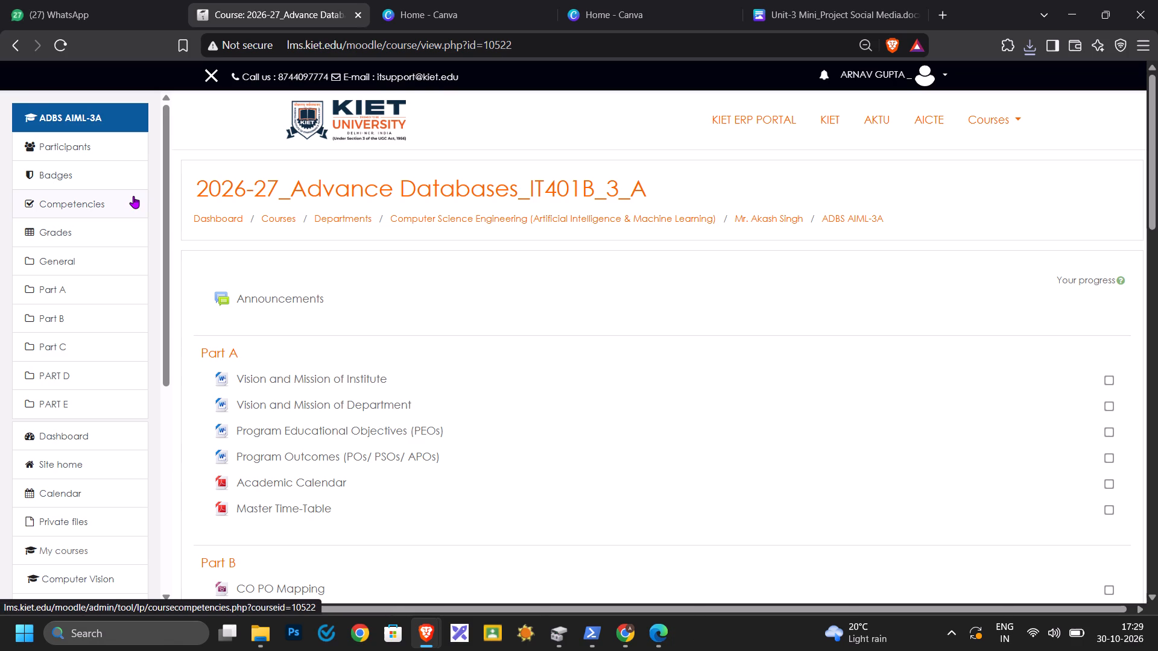
Hide the course navigation sidebar and open the student's account options.
left_click(209, 69)
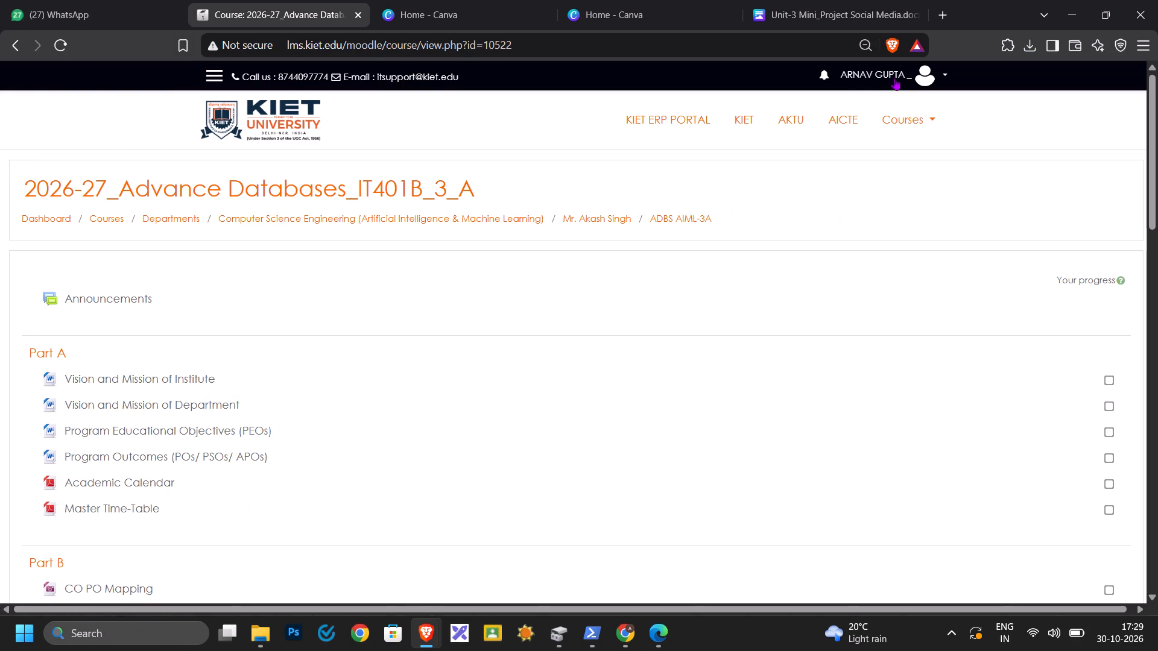
left_click(878, 76)
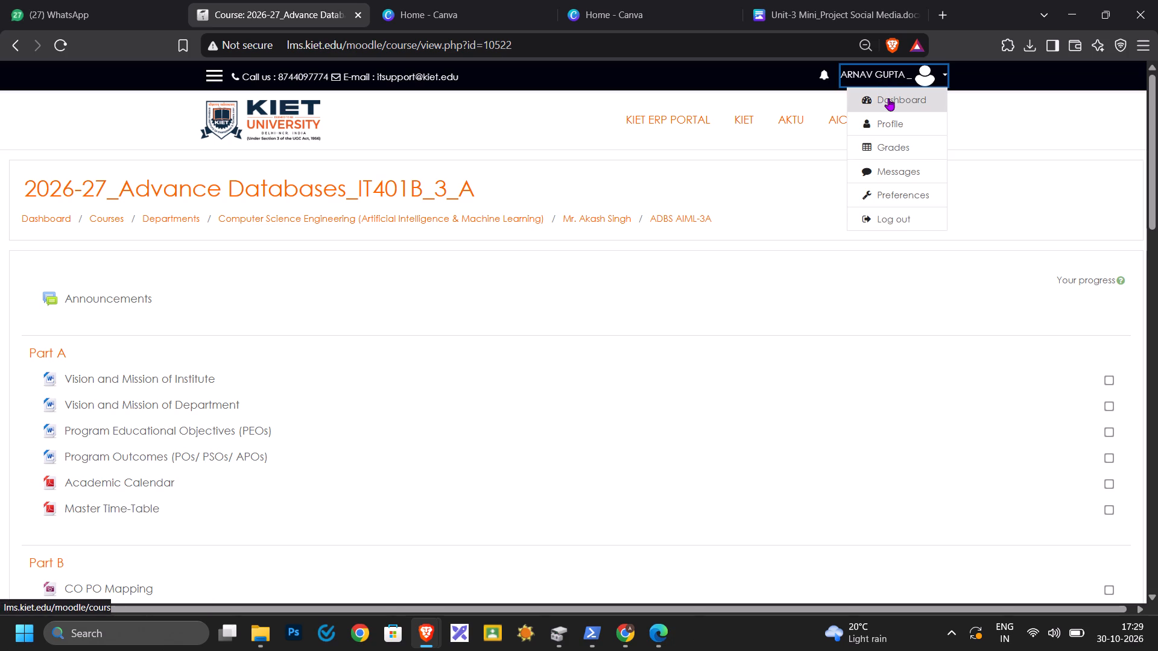
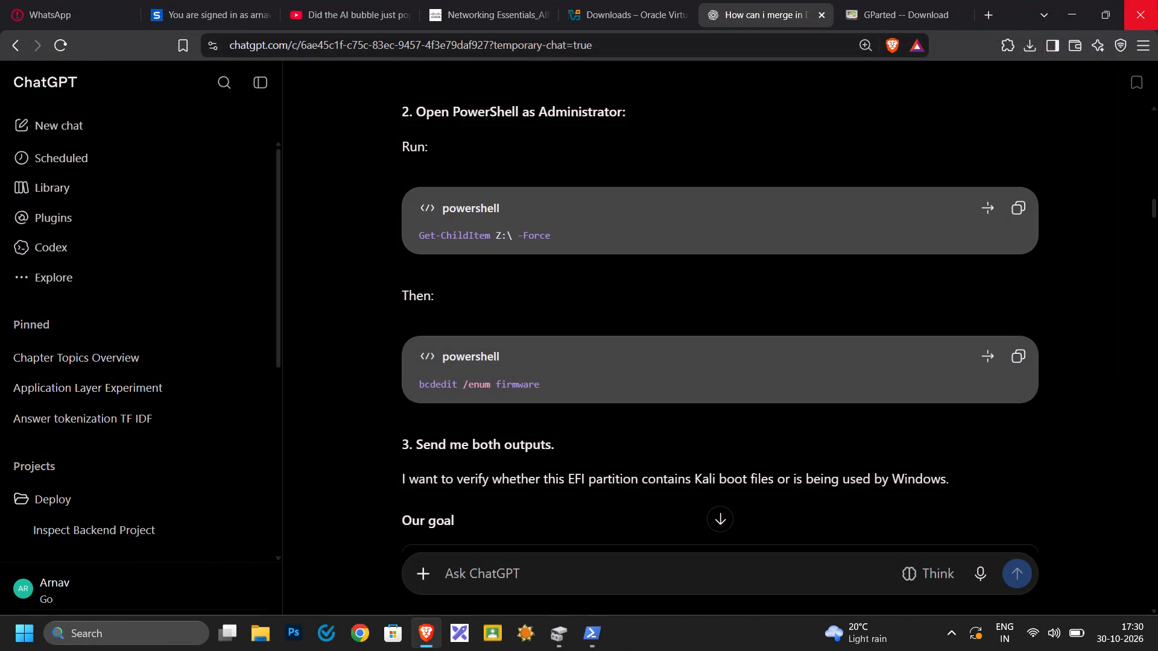
Minimize the browser window, search the computer for "kur" and launch the Kuro app.
left_click(1072, 7)
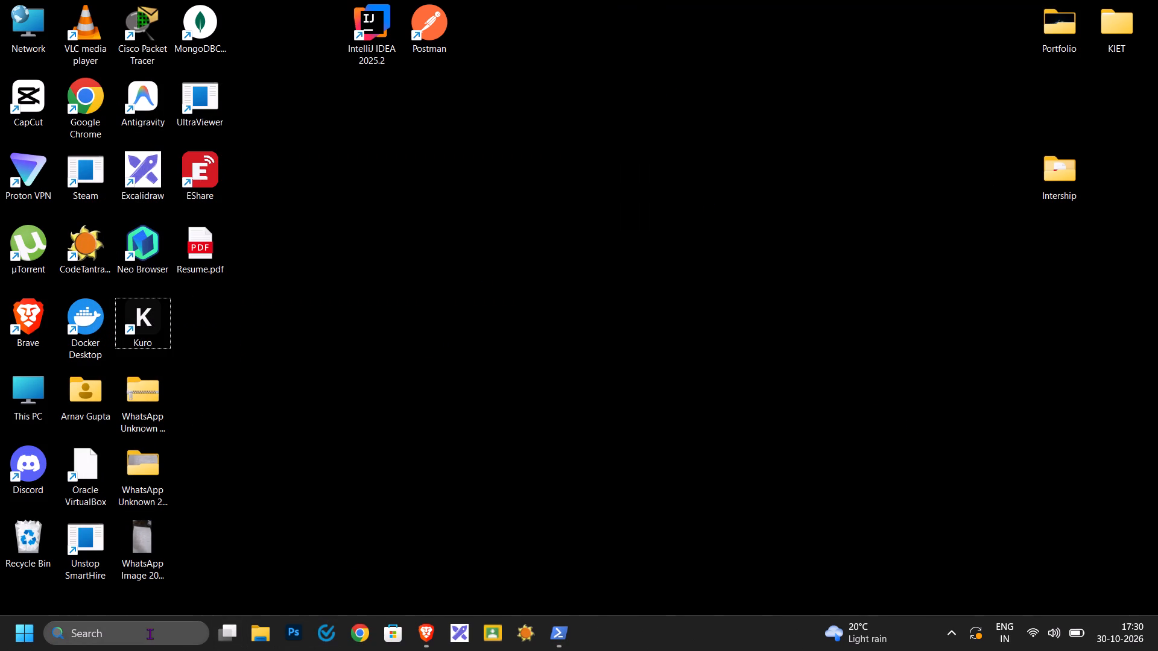
left_click(150, 631)
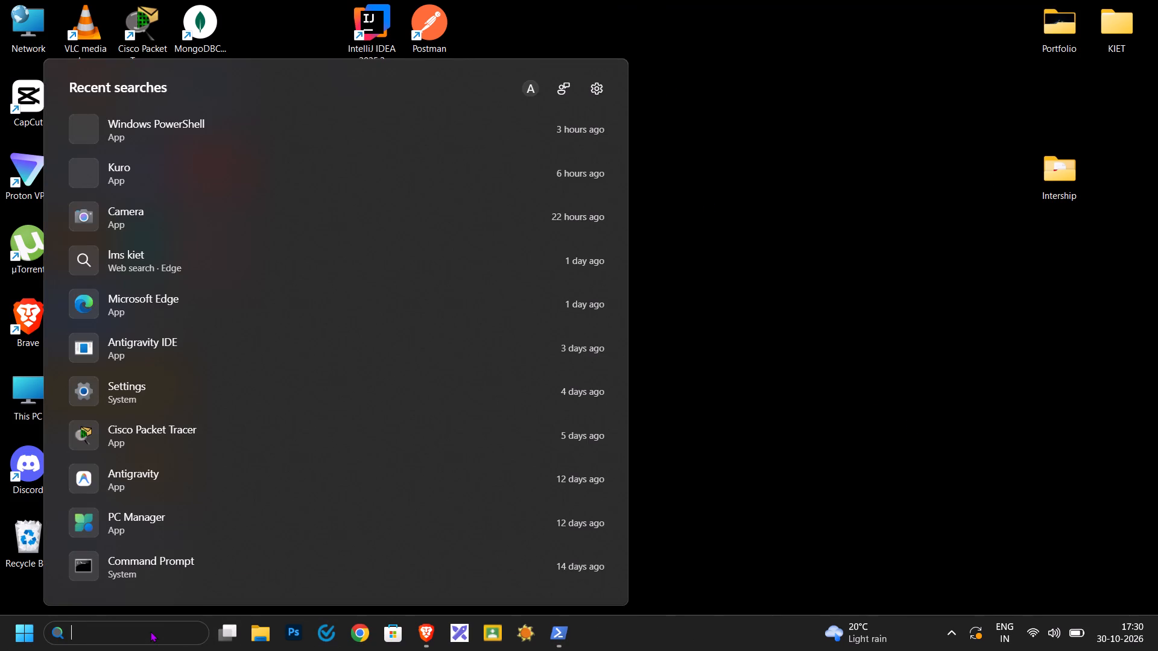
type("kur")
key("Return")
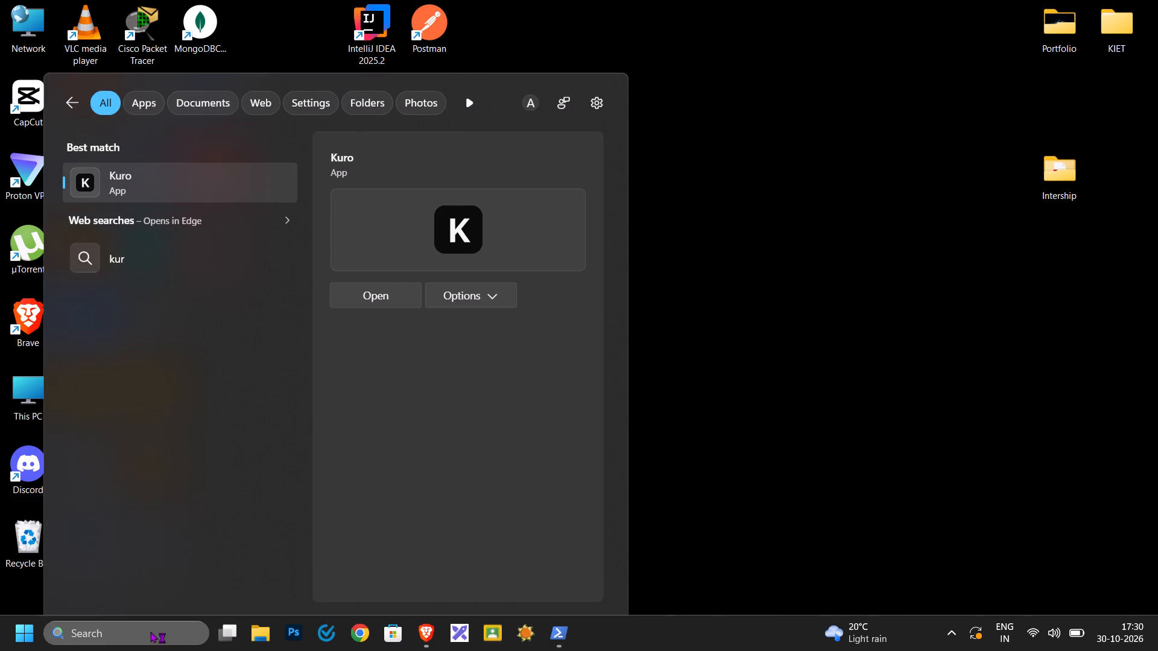